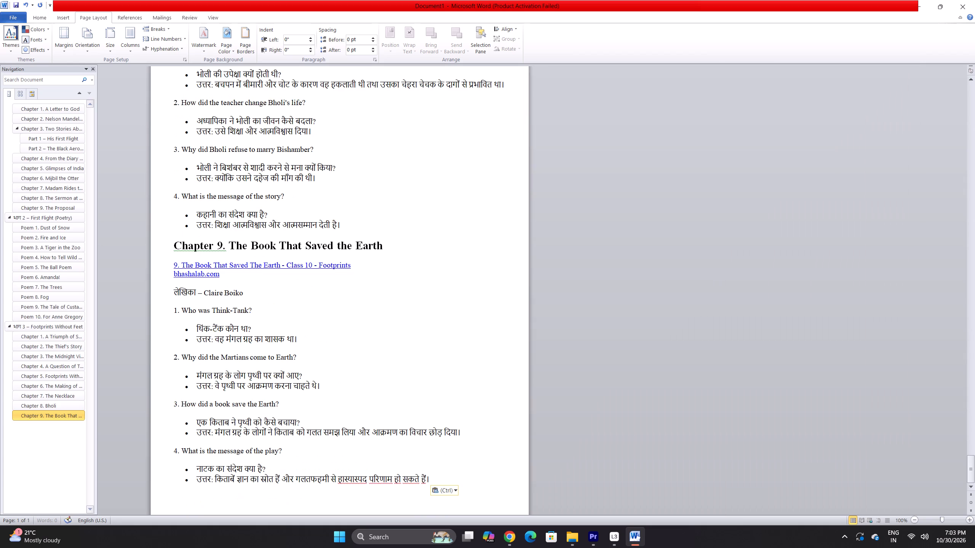
# Delete the source link under the Chapter 1 heading and join the author line to the heading, separated by two spaces.
pyautogui.scroll(3, 248, 154)
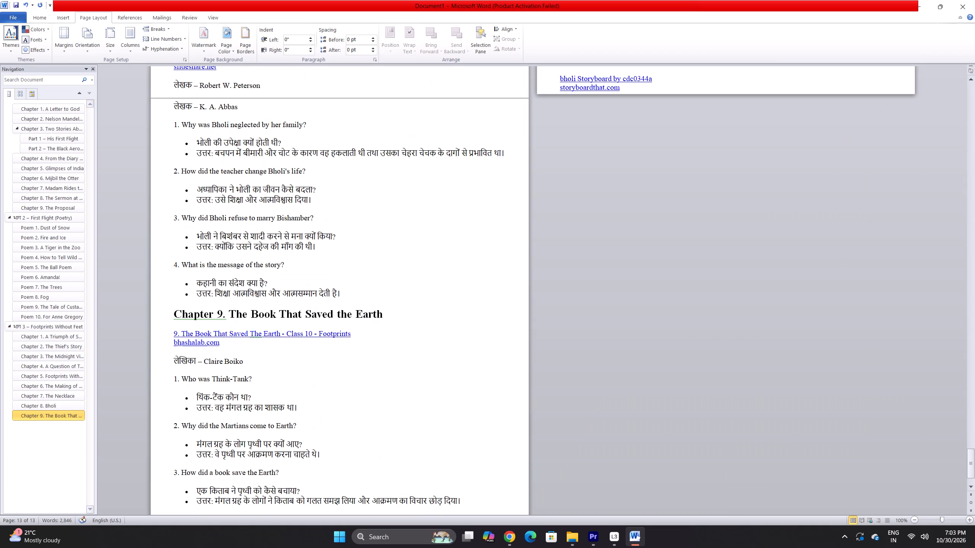
pyautogui.scroll(4, 292, 289)
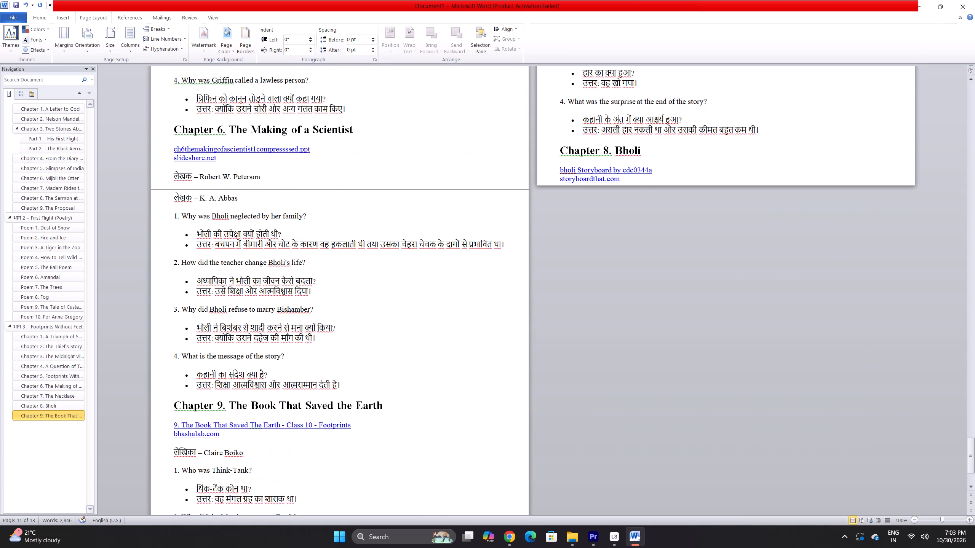
pyautogui.scroll(3, 293, 286)
pyautogui.moveTo(970, 441); pyautogui.dragTo(970, 141)
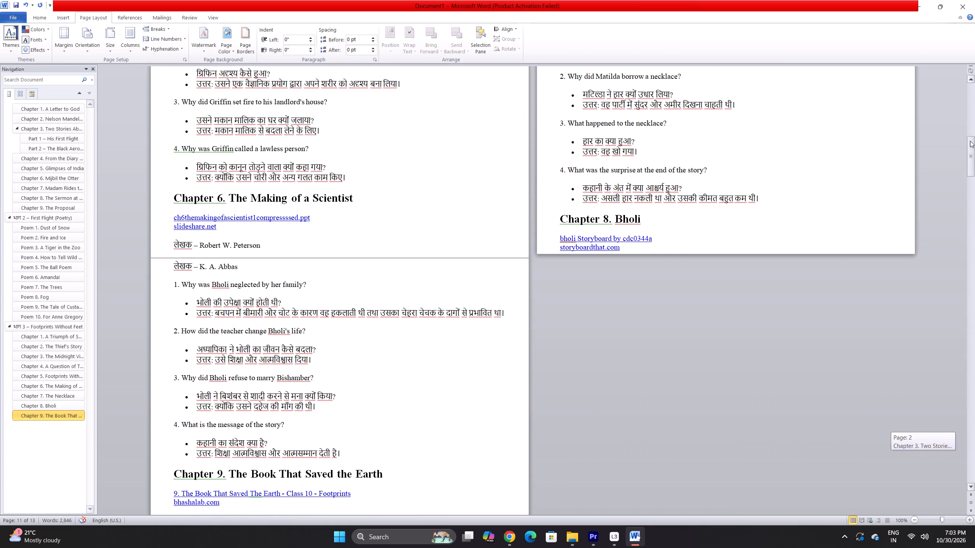
pyautogui.moveTo(970, 141); pyautogui.dragTo(970, 84)
pyautogui.scroll(5, 344, 201)
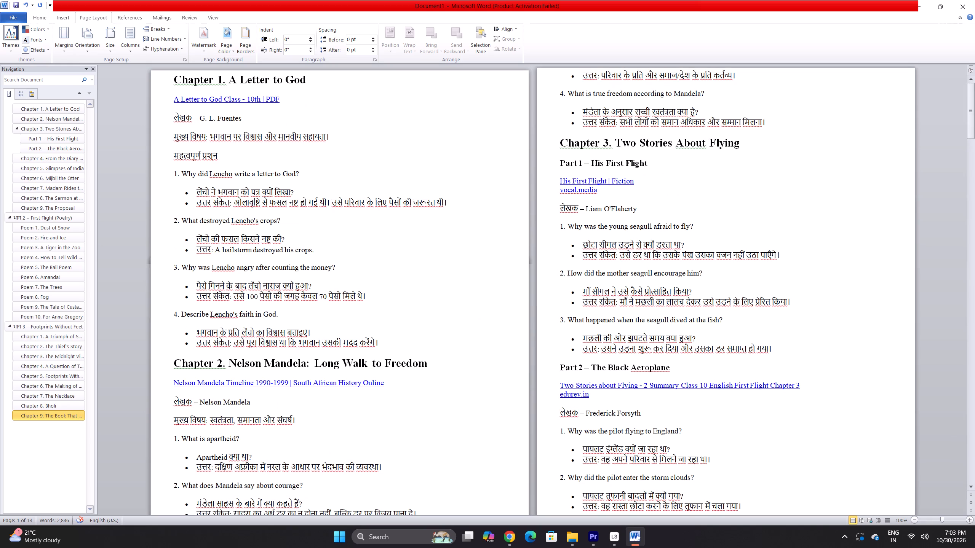
pyautogui.moveTo(287, 102); pyautogui.dragTo(172, 102)
pyautogui.press('BackSpace')
pyautogui.press('BackSpace')
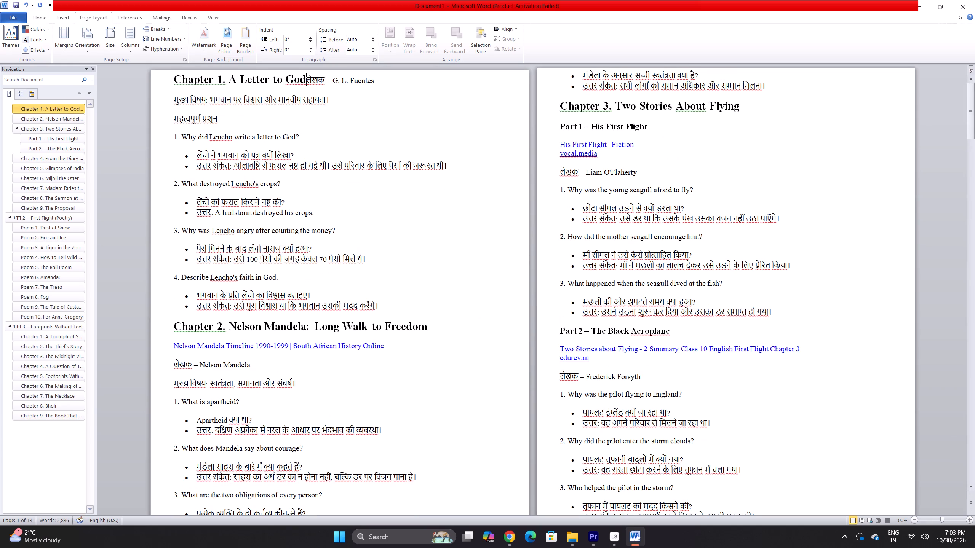
pyautogui.press('space')
pyautogui.press('space')
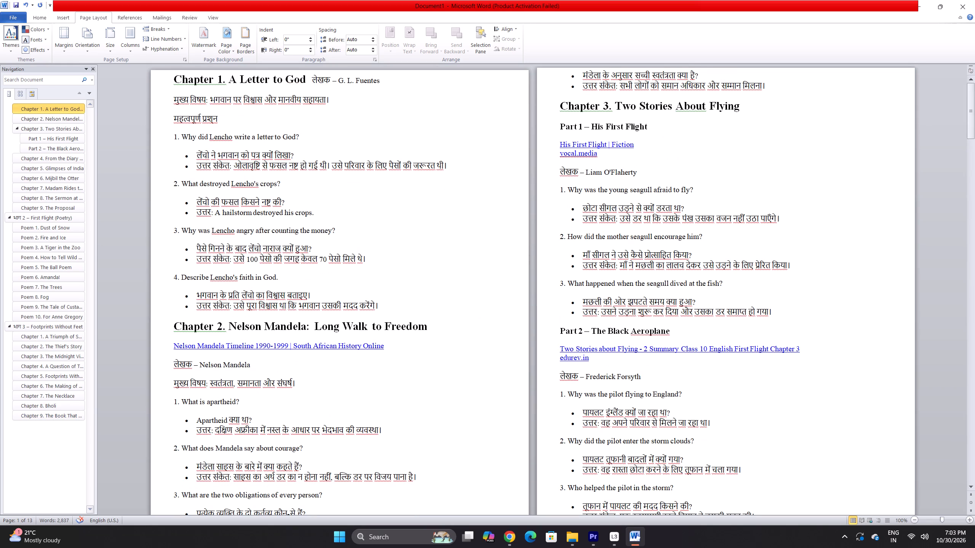
# Delete Chapter 1's "मुख्य विषय" and "महत्वपूर्ण प्रश्न" lines, keeping question 1 on its own line below the heading.
pyautogui.press('Down')
pyautogui.press('Left')
pyautogui.press('Left')
pyautogui.press('Left')
pyautogui.press('Left')
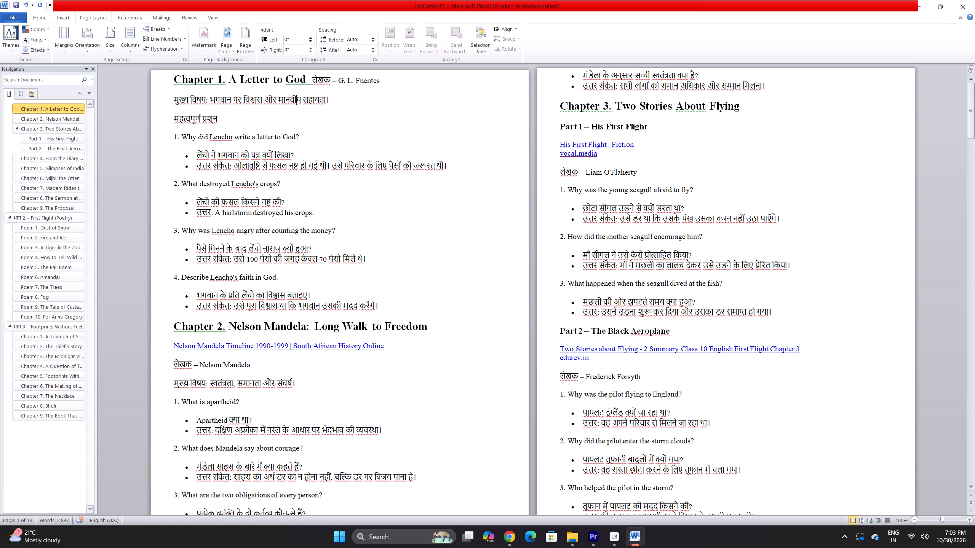
pyautogui.moveTo(223, 123); pyautogui.dragTo(161, 104)
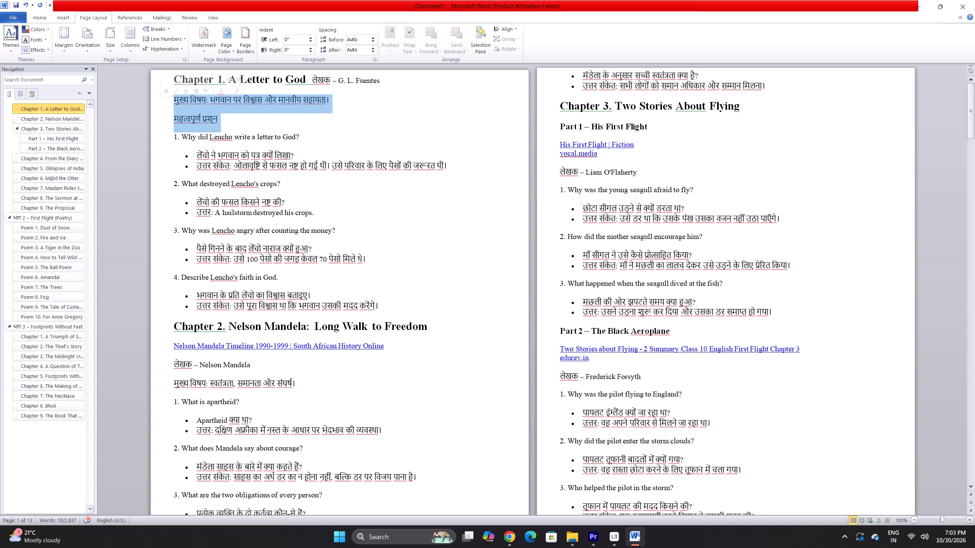
pyautogui.press('BackSpace')
pyautogui.press('BackSpace')
pyautogui.press('Return')
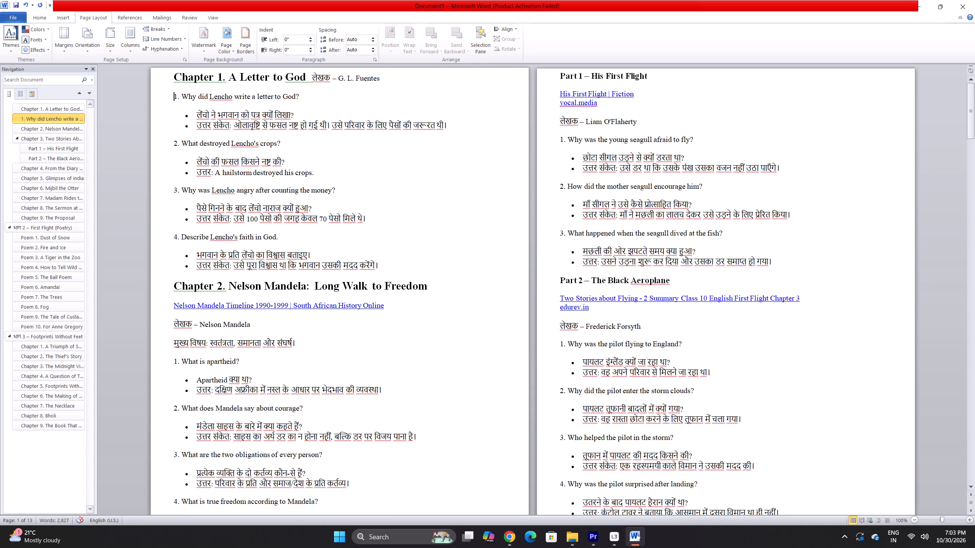
# Delete the bulleted Hindi translations and answers under all four Chapter 1 questions, leaving only the English questions.
pyautogui.moveTo(454, 129); pyautogui.dragTo(166, 101)
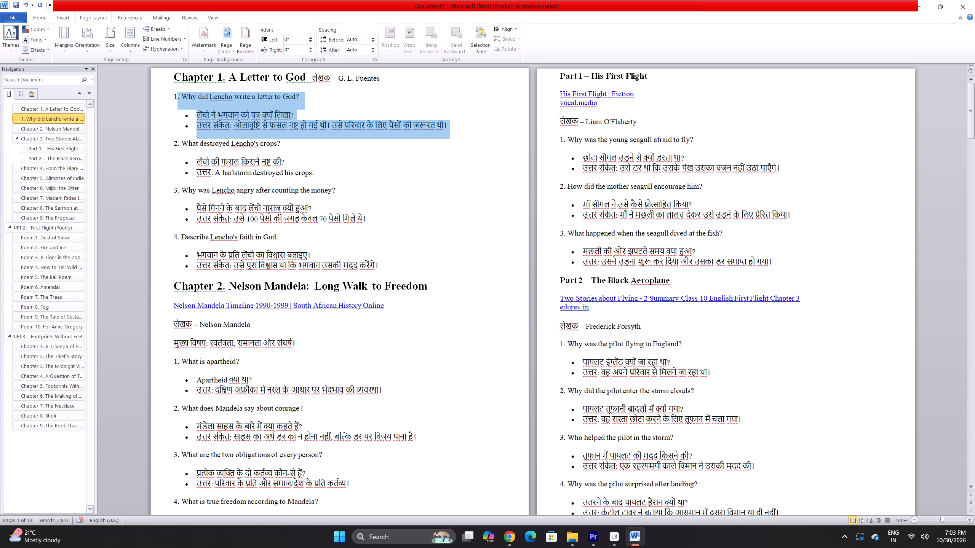
pyautogui.moveTo(166, 101); pyautogui.dragTo(187, 117)
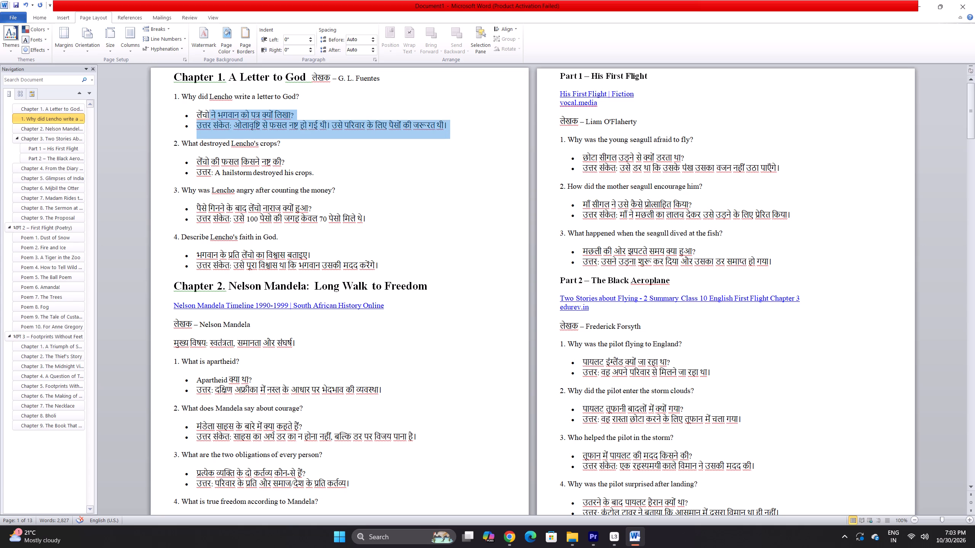
pyautogui.moveTo(187, 117); pyautogui.dragTo(195, 117)
pyautogui.press('BackSpace')
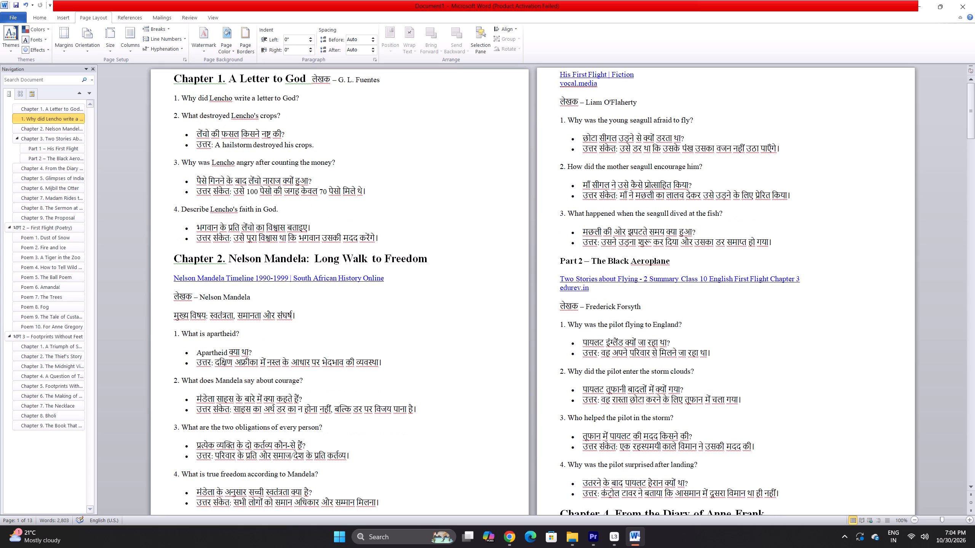
pyautogui.moveTo(329, 149); pyautogui.dragTo(197, 135)
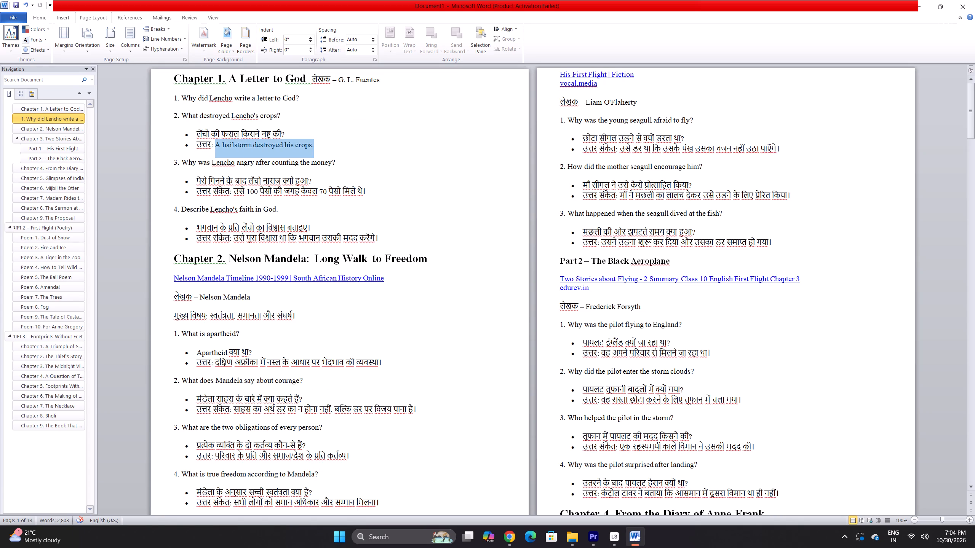
pyautogui.moveTo(197, 135); pyautogui.dragTo(195, 134)
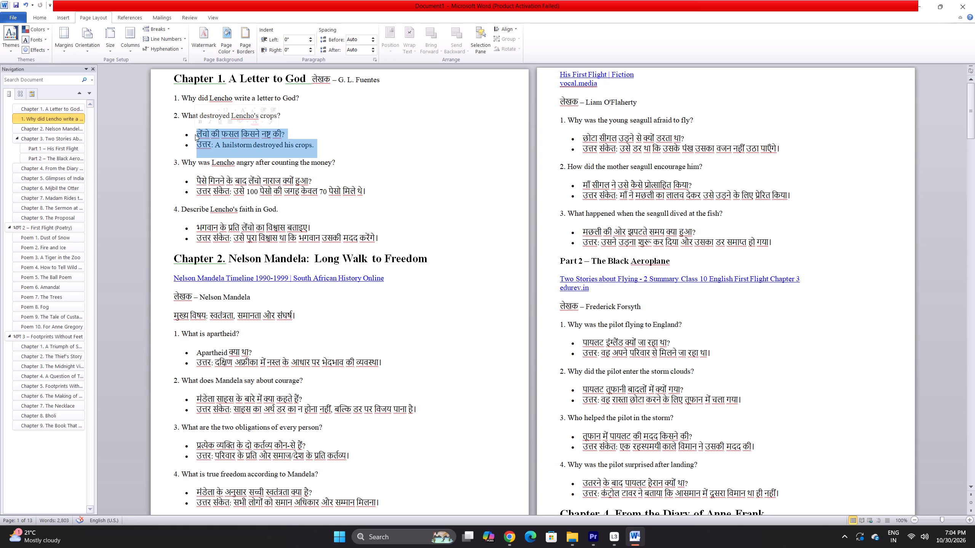
pyautogui.press('BackSpace')
pyautogui.moveTo(379, 169); pyautogui.dragTo(292, 162)
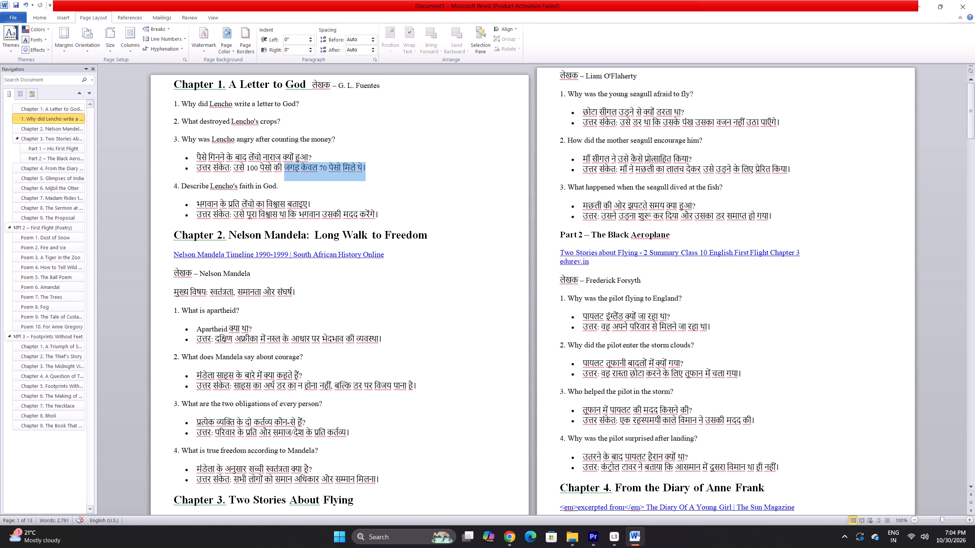
pyautogui.moveTo(292, 162); pyautogui.dragTo(193, 156)
pyautogui.press('BackSpace')
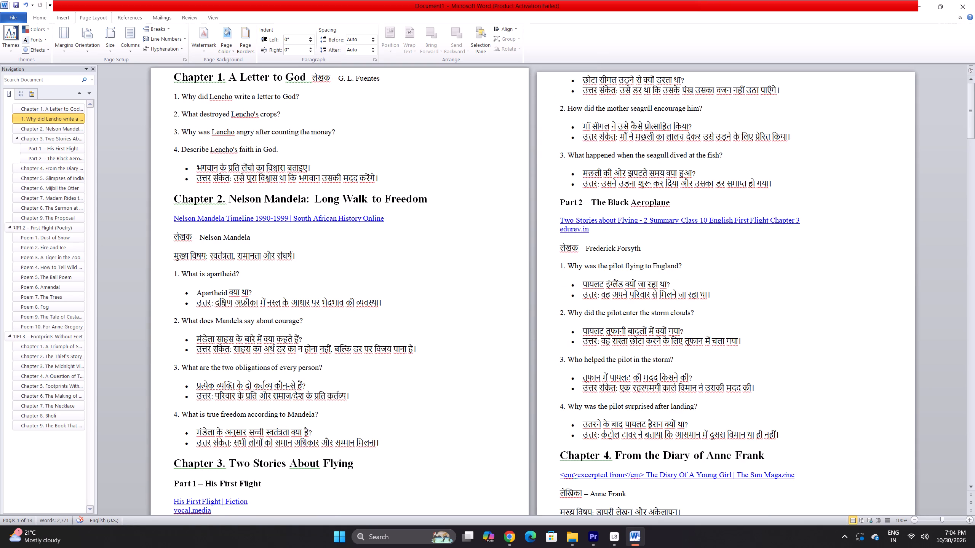
pyautogui.moveTo(384, 177); pyautogui.dragTo(193, 165)
pyautogui.press('BackSpace')
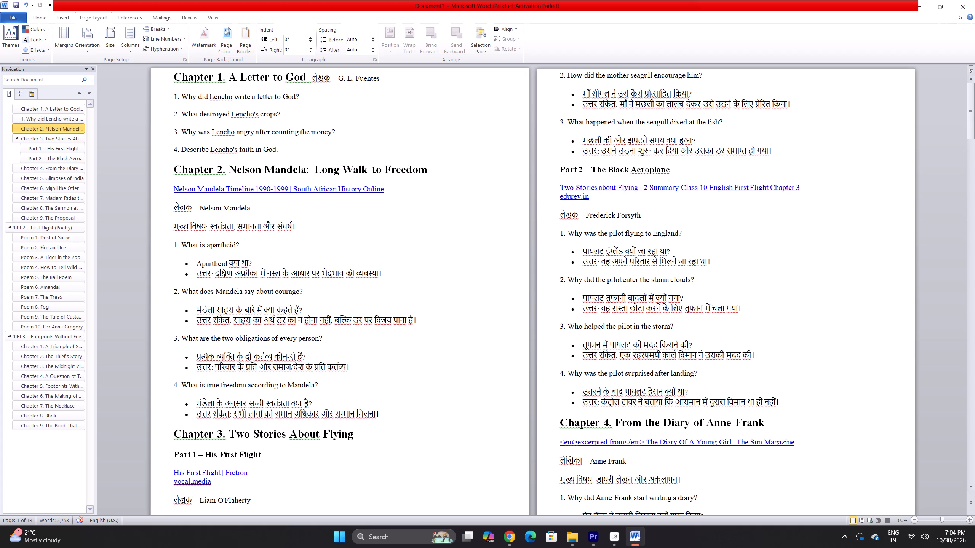
# Delete the source link under the Chapter 2 heading and join the author line to the heading, separated by a space.
pyautogui.moveTo(391, 195); pyautogui.dragTo(220, 189)
pyautogui.click(282, 201)
pyautogui.moveTo(396, 193); pyautogui.dragTo(169, 188)
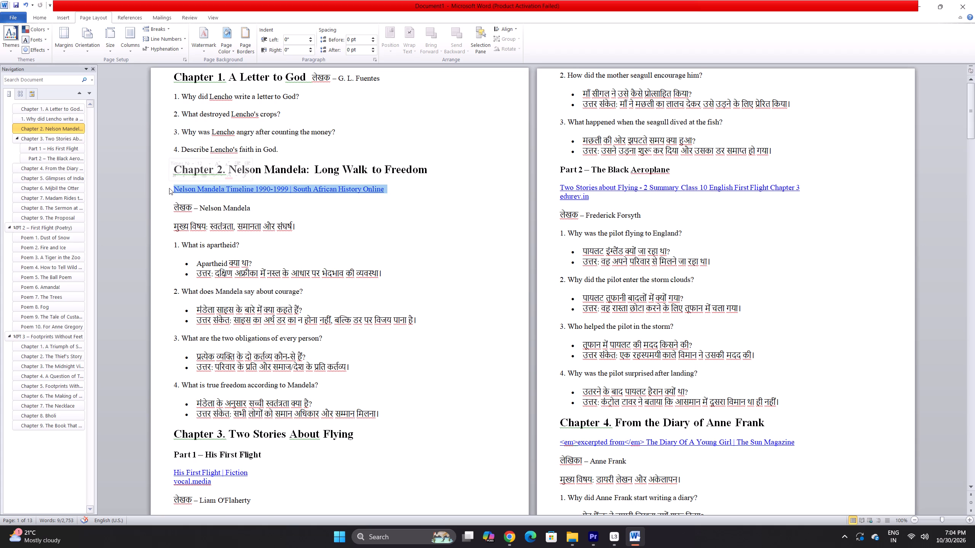
pyautogui.press('BackSpace')
pyautogui.press('BackSpace')
pyautogui.press('space')
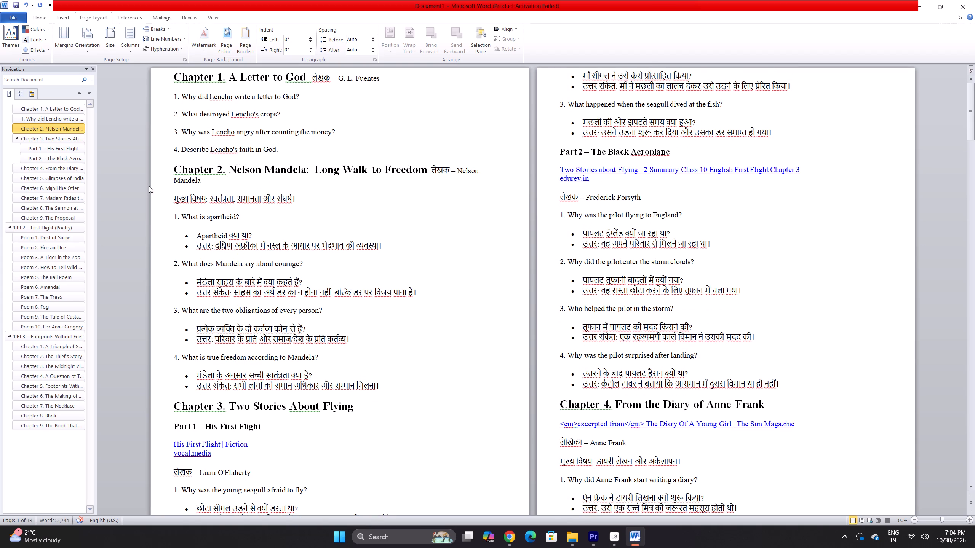
# Delete the "मुख्य विषय" line above question 1 of Chapter 2.
pyautogui.moveTo(311, 202); pyautogui.dragTo(182, 204)
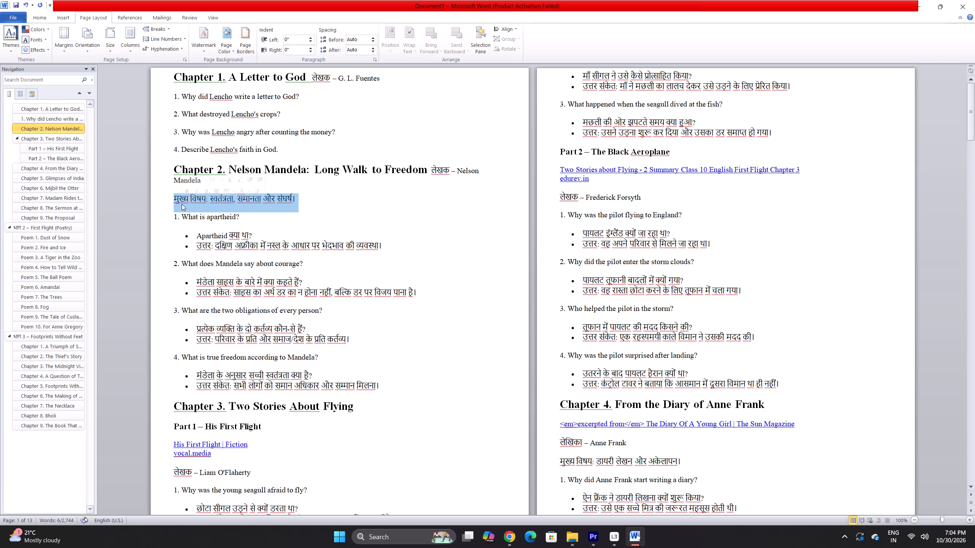
pyautogui.press('BackSpace')
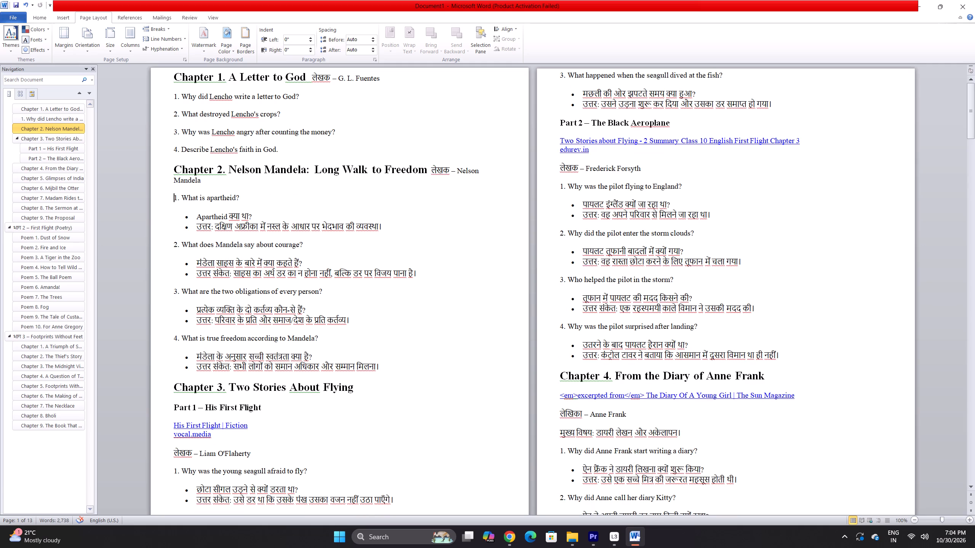
# Delete the bulleted Hindi translations and answers under all four Chapter 2 questions.
pyautogui.moveTo(386, 226); pyautogui.dragTo(197, 218)
pyautogui.press('BackSpace')
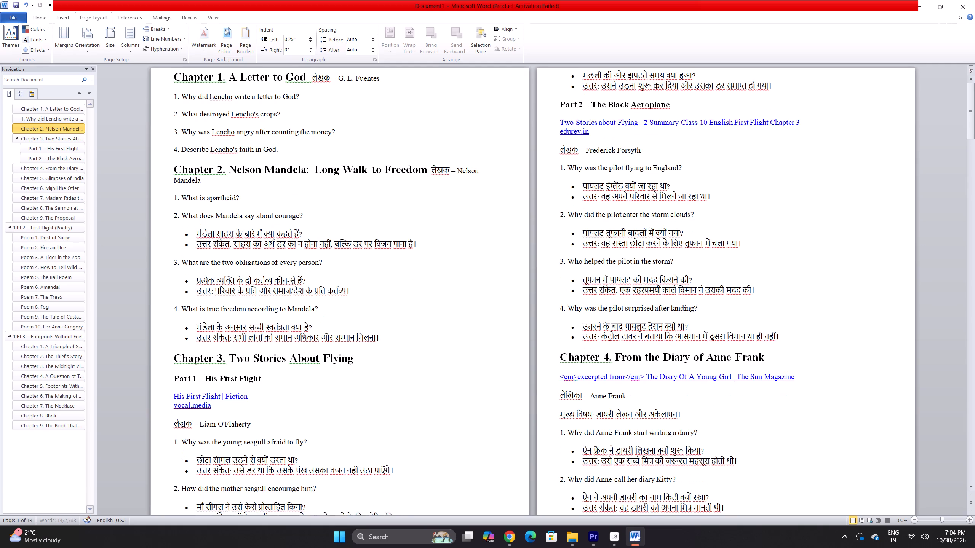
pyautogui.moveTo(421, 242); pyautogui.dragTo(193, 237)
pyautogui.press('BackSpace')
pyautogui.moveTo(368, 268); pyautogui.dragTo(198, 250)
pyautogui.press('BackSpace')
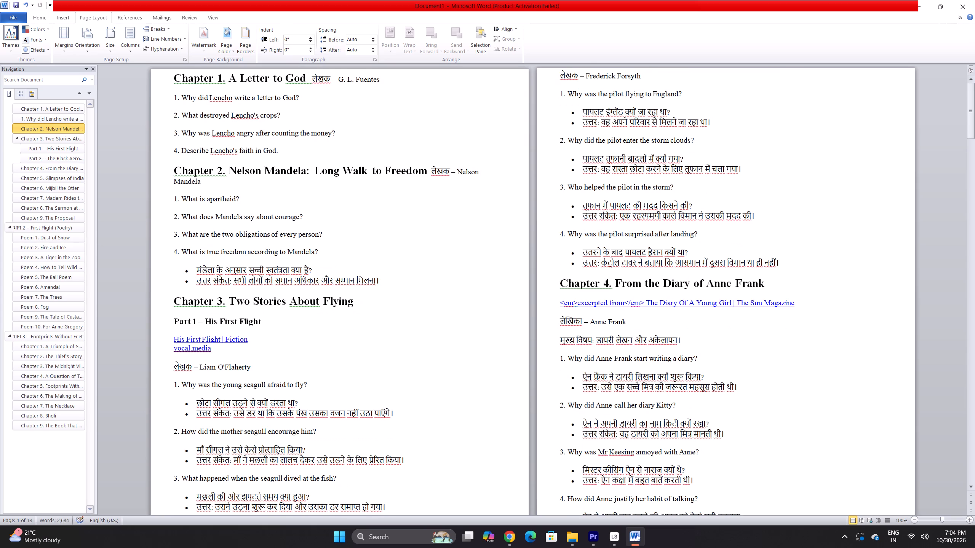
pyautogui.moveTo(402, 286); pyautogui.dragTo(201, 267)
pyautogui.press('BackSpace')
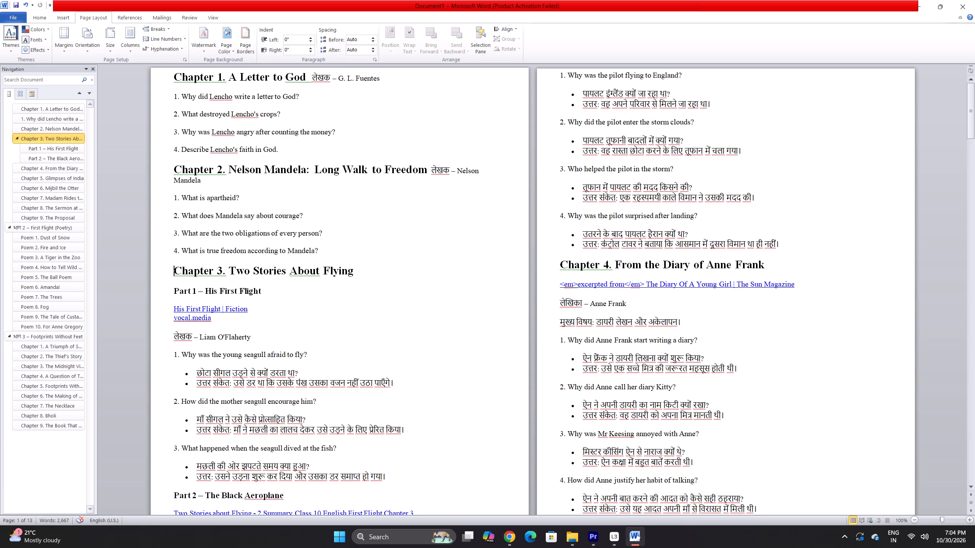
# Delete the source link under Chapter 3's "Part 1 – His First Flight" and join the author line to that heading, separated by a space.
pyautogui.scroll(2, 276, 291)
pyautogui.moveTo(238, 321); pyautogui.dragTo(177, 312)
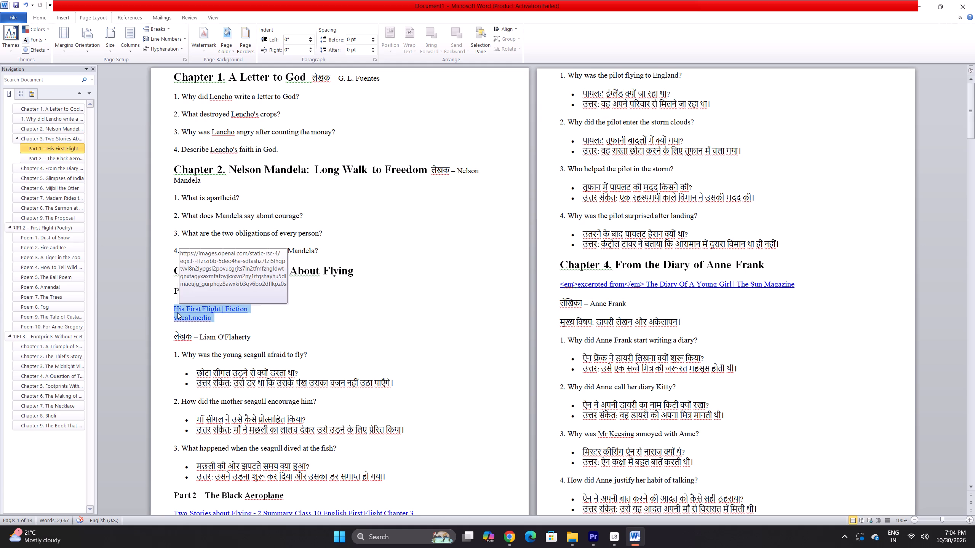
pyautogui.press('F12')
pyautogui.press('BackSpace')
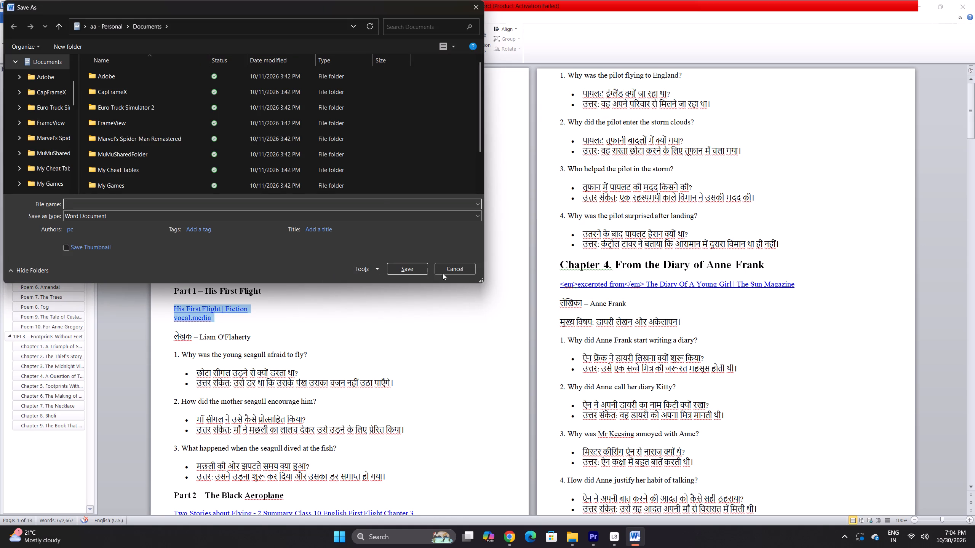
pyautogui.click(463, 271)
pyautogui.press('BackSpace')
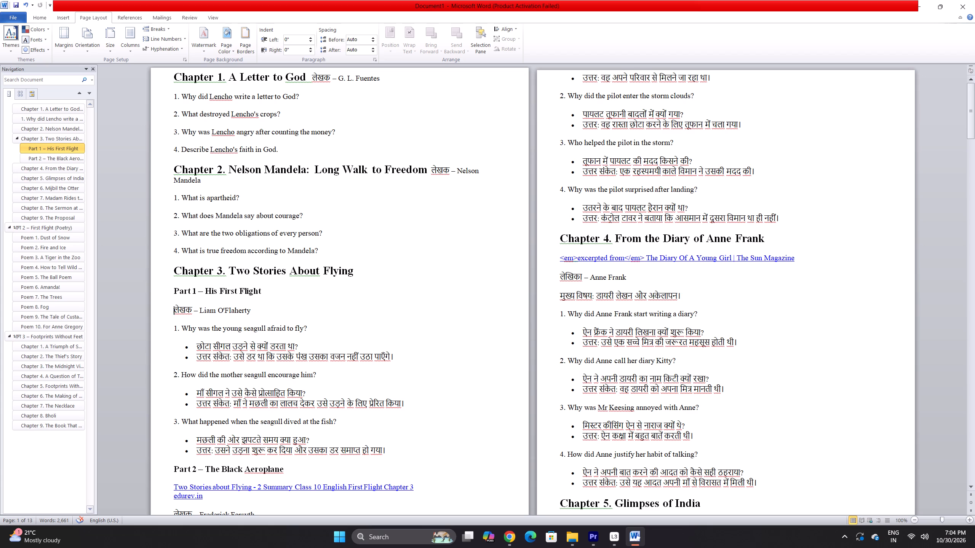
pyautogui.press('BackSpace')
pyautogui.press('space')
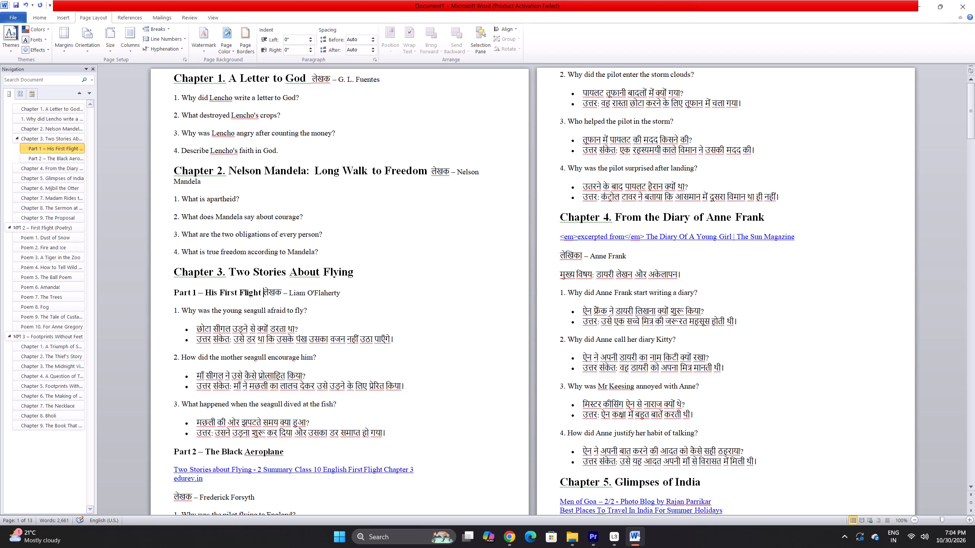
# Delete the bulleted Hindi translations and answers under the three "Part 1 – His First Flight" questions.
pyautogui.moveTo(403, 338); pyautogui.dragTo(201, 331)
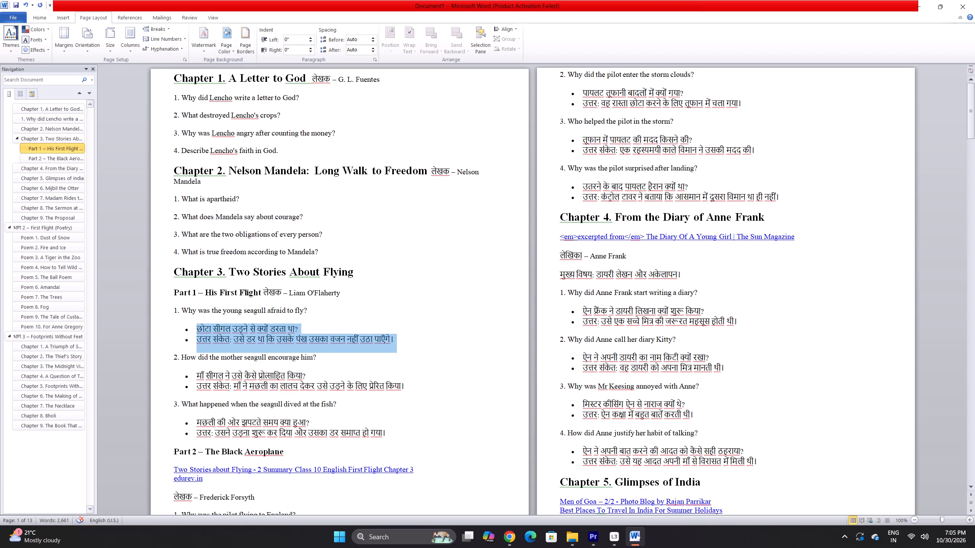
pyautogui.moveTo(201, 331); pyautogui.dragTo(201, 331)
pyautogui.press('BackSpace')
pyautogui.moveTo(415, 359); pyautogui.dragTo(271, 352)
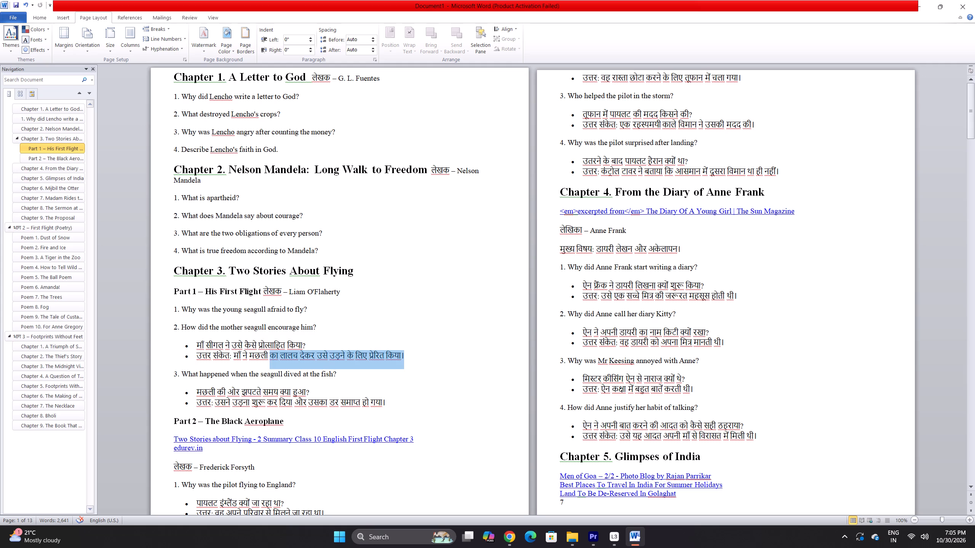
pyautogui.moveTo(271, 352); pyautogui.dragTo(202, 344)
pyautogui.press('BackSpace')
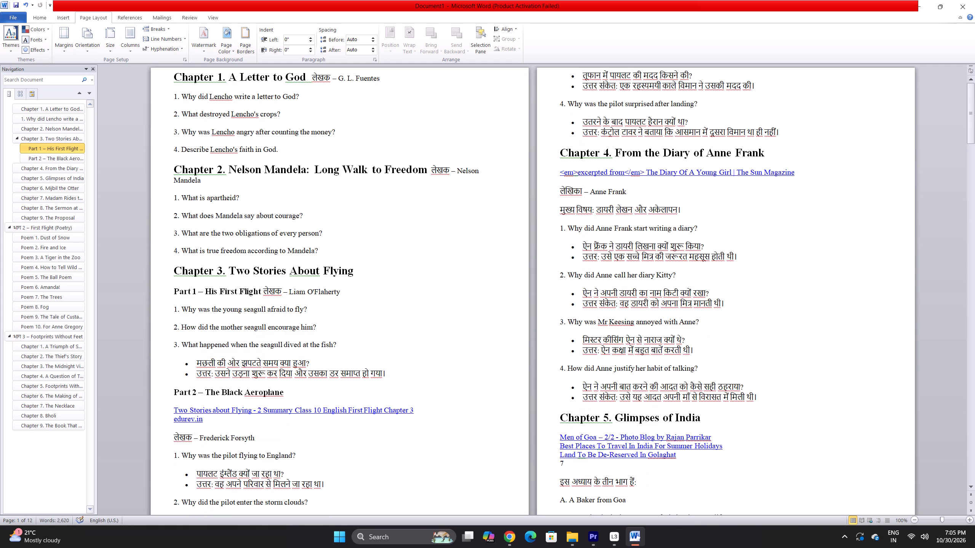
pyautogui.moveTo(396, 367); pyautogui.dragTo(289, 367)
pyautogui.click(400, 368)
pyautogui.moveTo(400, 371); pyautogui.dragTo(215, 365)
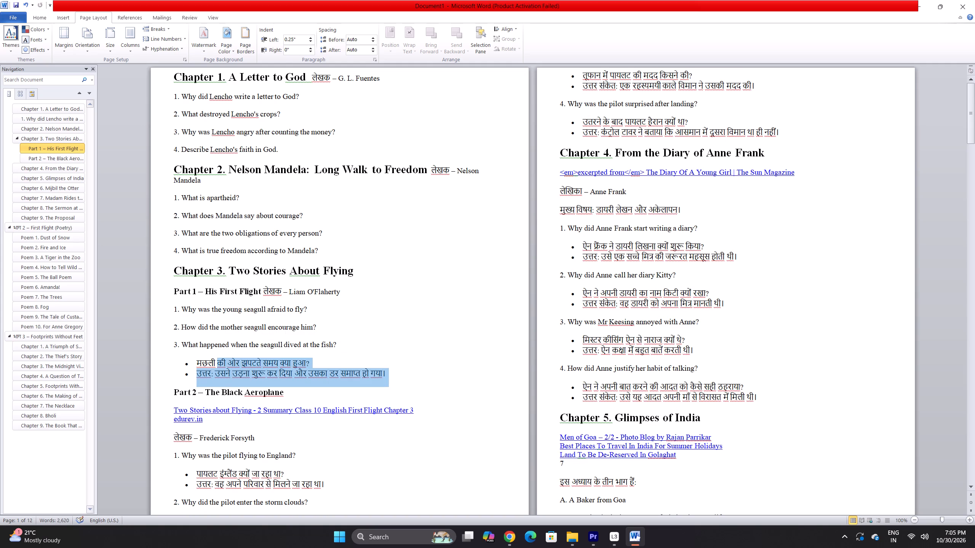
pyautogui.moveTo(215, 365); pyautogui.dragTo(196, 365)
pyautogui.press('BackSpace')
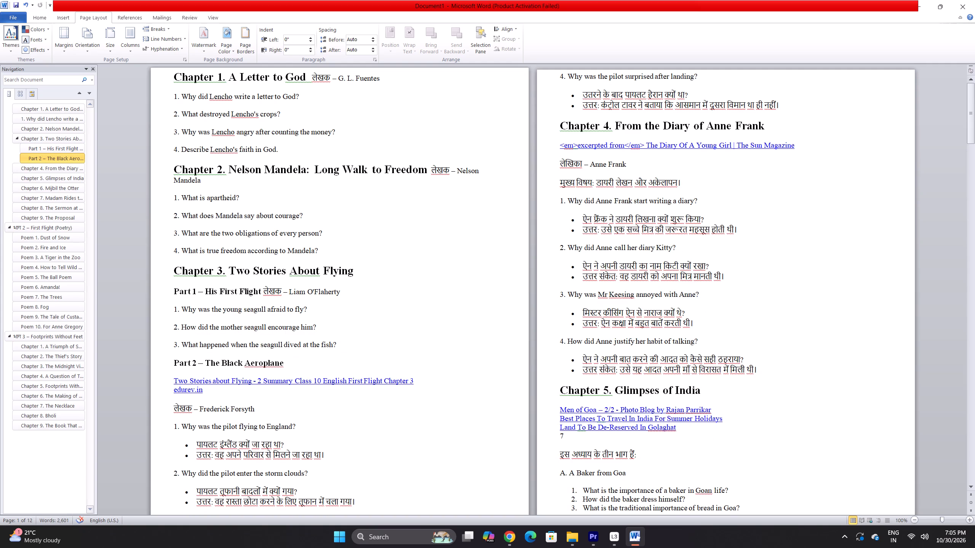
# Delete the source link under Chapter 3's "Part 2 – The Black Aeroplane" and join the author line to that heading, separated by a space.
pyautogui.moveTo(217, 394); pyautogui.dragTo(173, 383)
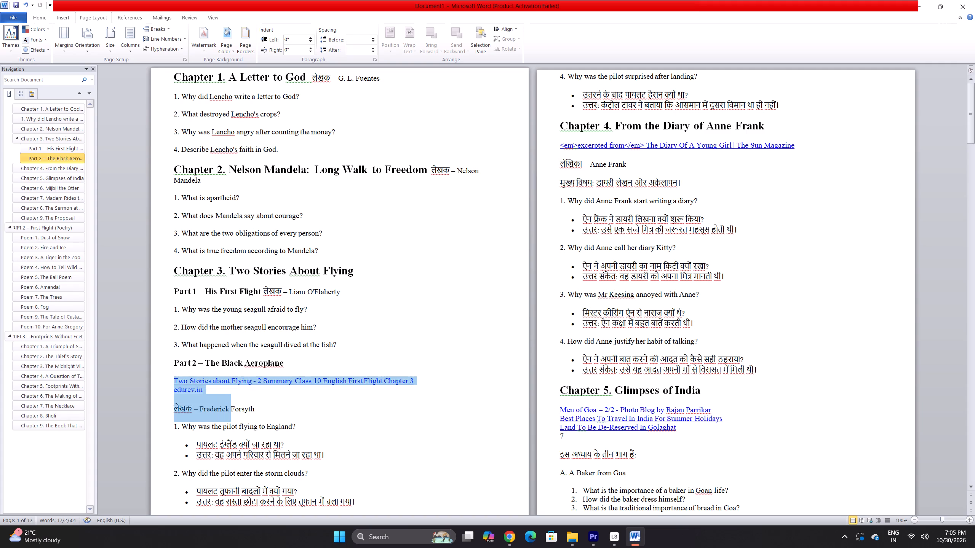
pyautogui.click(263, 398)
pyautogui.moveTo(222, 392); pyautogui.dragTo(170, 382)
pyautogui.press('BackSpace')
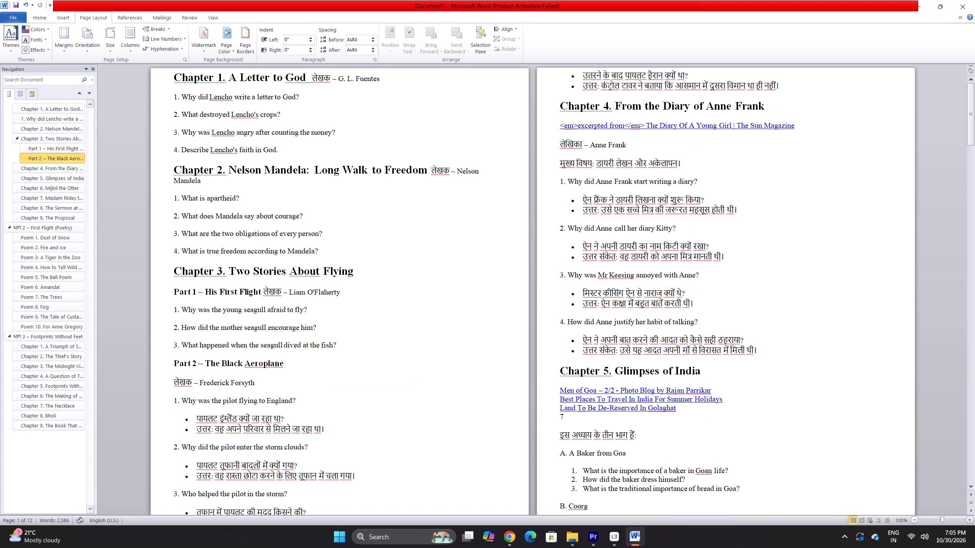
pyautogui.press('BackSpace')
pyautogui.press('space')
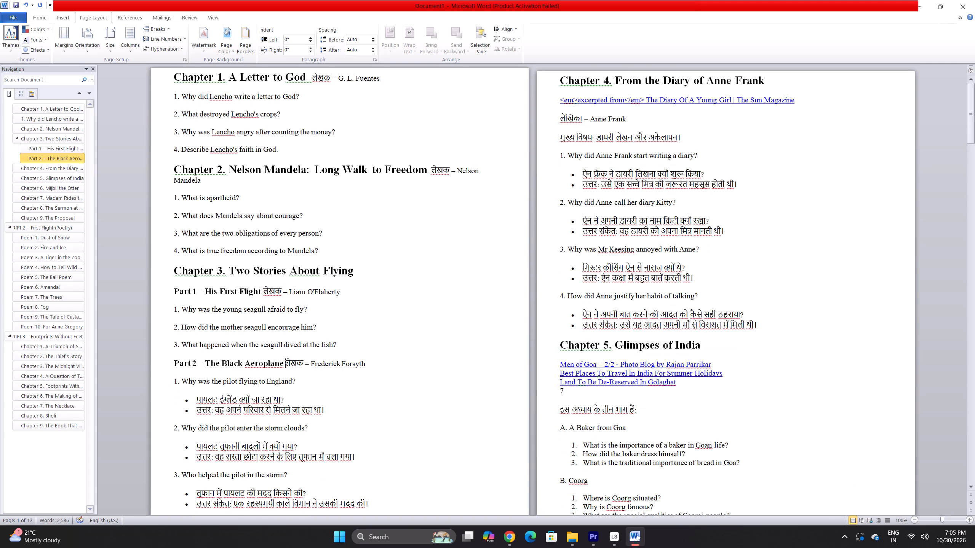
# Delete the bulleted Hindi translations and answers under the four "Part 2 – The Black Aeroplane" questions.
pyautogui.moveTo(330, 411); pyautogui.dragTo(205, 396)
pyautogui.press('BackSpace')
pyautogui.moveTo(366, 429); pyautogui.dragTo(206, 414)
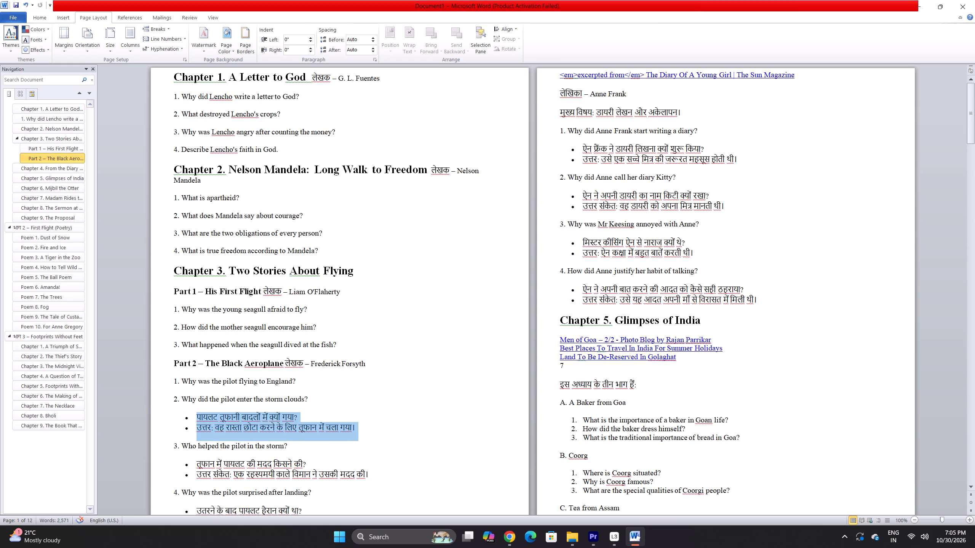
pyautogui.moveTo(206, 414); pyautogui.dragTo(201, 414)
pyautogui.press('BackSpace')
pyautogui.moveTo(406, 451); pyautogui.dragTo(267, 436)
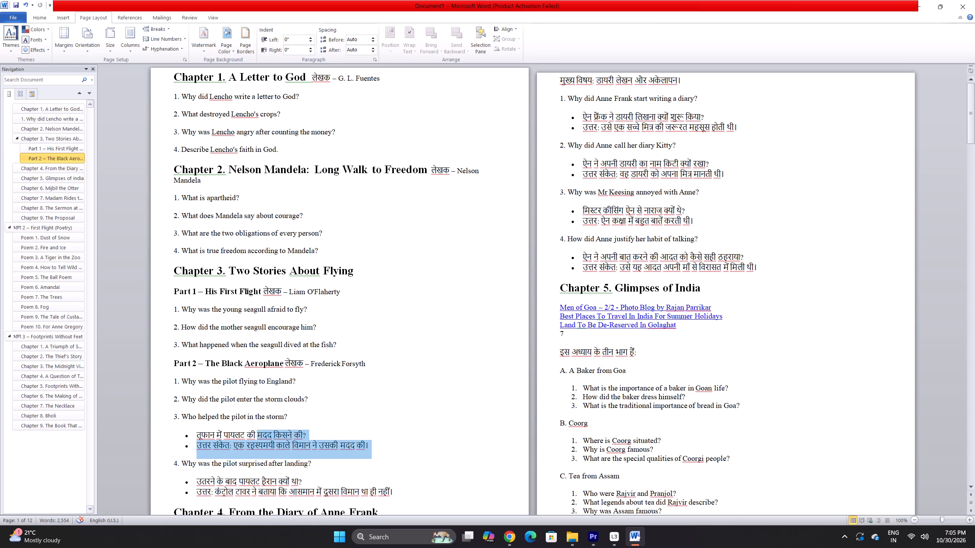
pyautogui.moveTo(267, 436); pyautogui.dragTo(200, 432)
pyautogui.press('BackSpace')
pyautogui.scroll(-1, 218, 421)
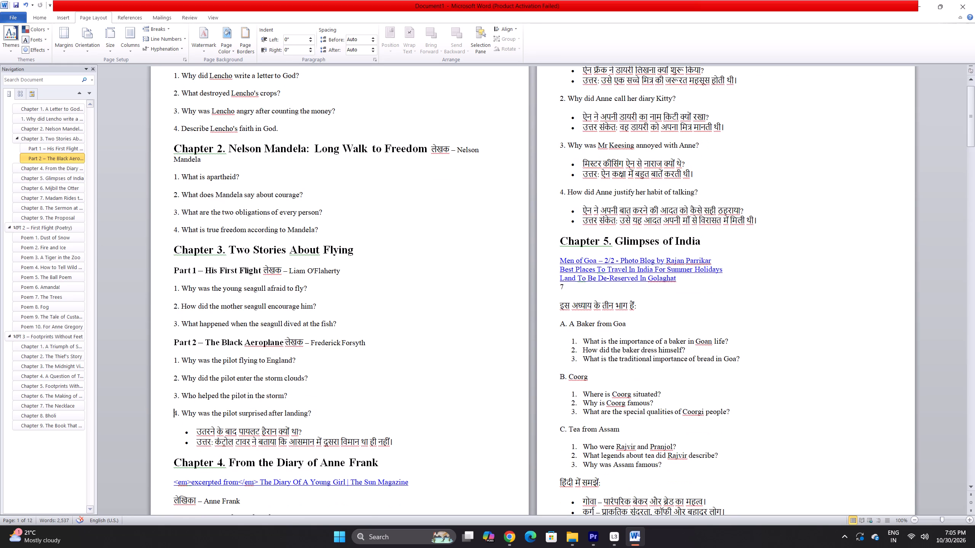
pyautogui.moveTo(392, 444); pyautogui.dragTo(209, 429)
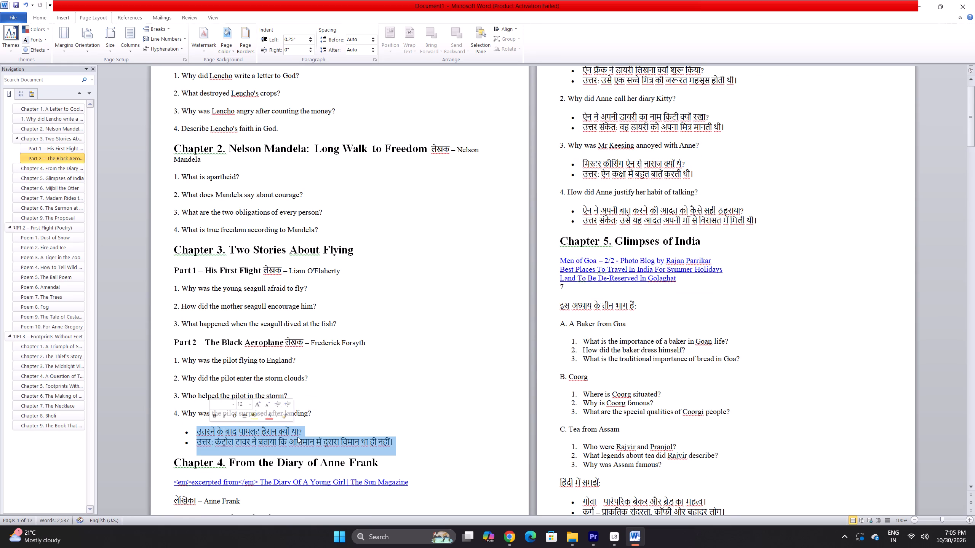
pyautogui.press('BackSpace')
# Delete the source link under the Chapter 4 heading and join the "लेखिका – Anne Frank" line to the heading, separated by a space.
pyautogui.scroll(-1, 350, 313)
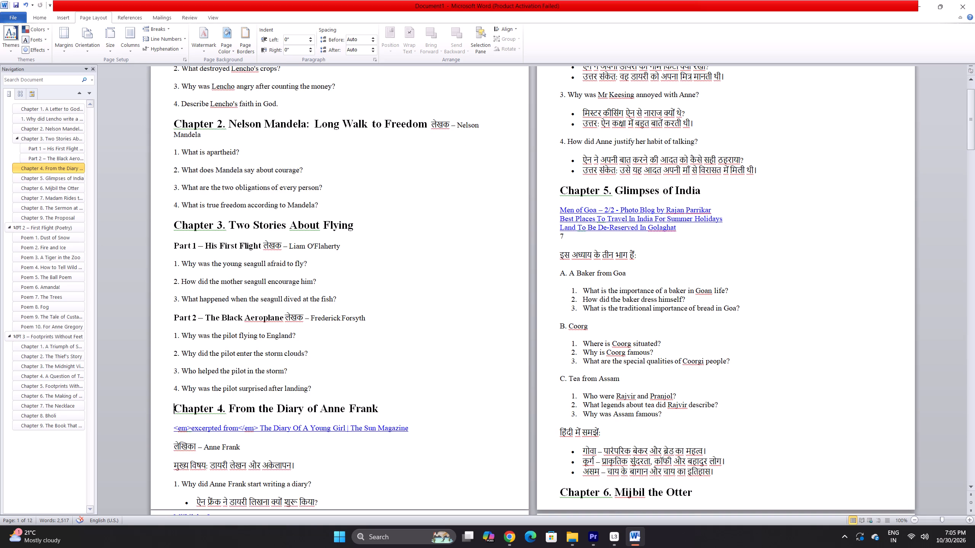
pyautogui.scroll(-4, 335, 343)
pyautogui.moveTo(416, 335); pyautogui.dragTo(254, 346)
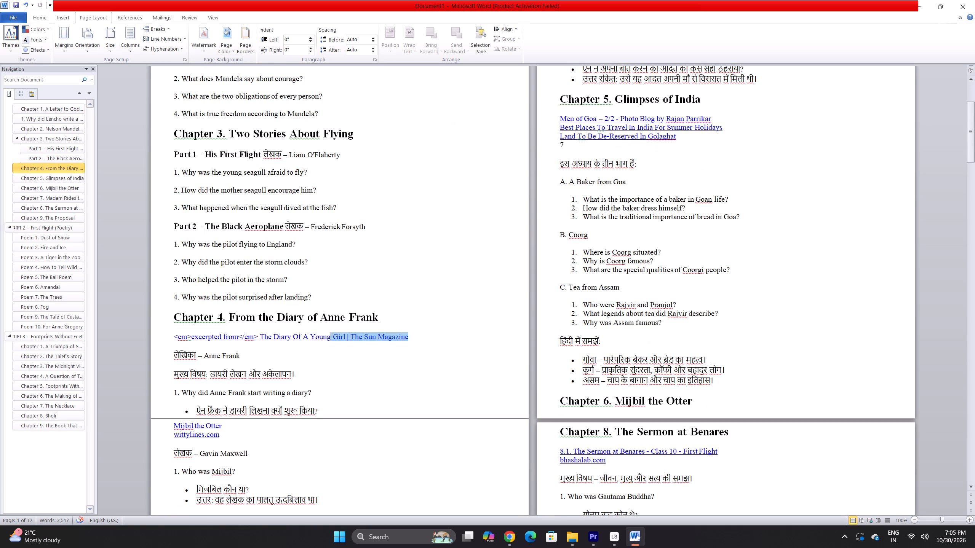
pyautogui.moveTo(254, 346); pyautogui.dragTo(174, 337)
pyautogui.press('BackSpace')
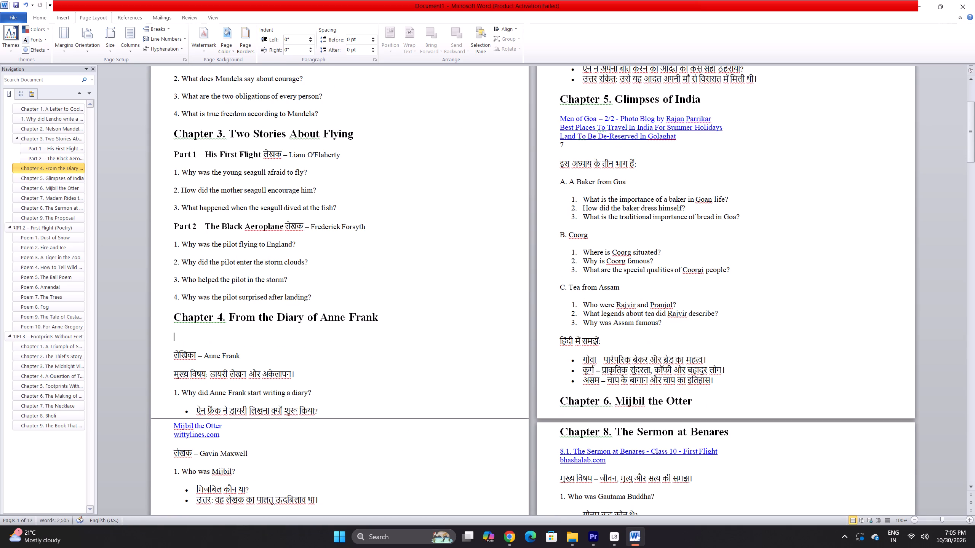
pyautogui.press('BackSpace')
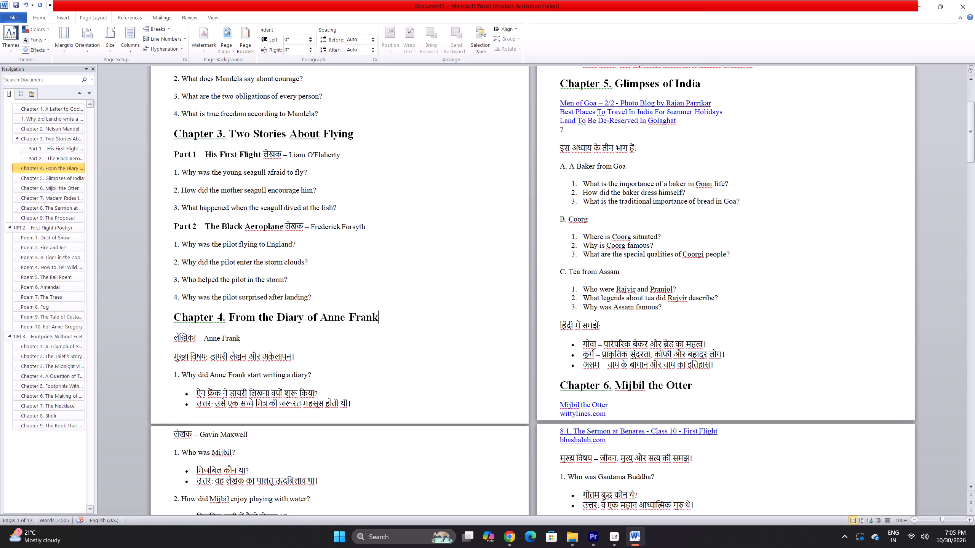
pyautogui.press('Down')
pyautogui.hotkey('ctrl', 'BackSpace')
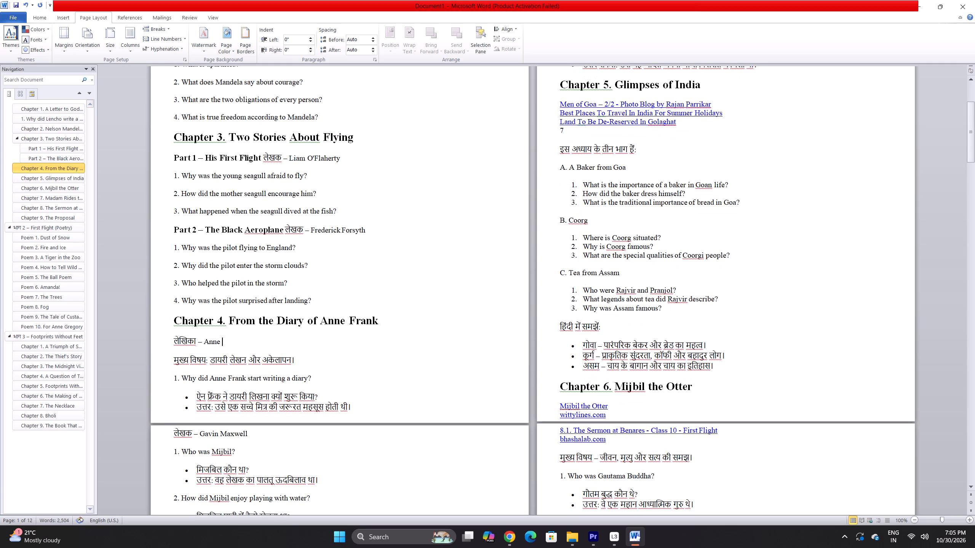
pyautogui.hotkey('ctrl', 'z')
pyautogui.hotkey('ctrl', 'Left')
pyautogui.hotkey('ctrl', 'Left')
pyautogui.hotkey('ctrl', 'Left')
pyautogui.hotkey('ctrl', 'Left')
pyautogui.press('BackSpace')
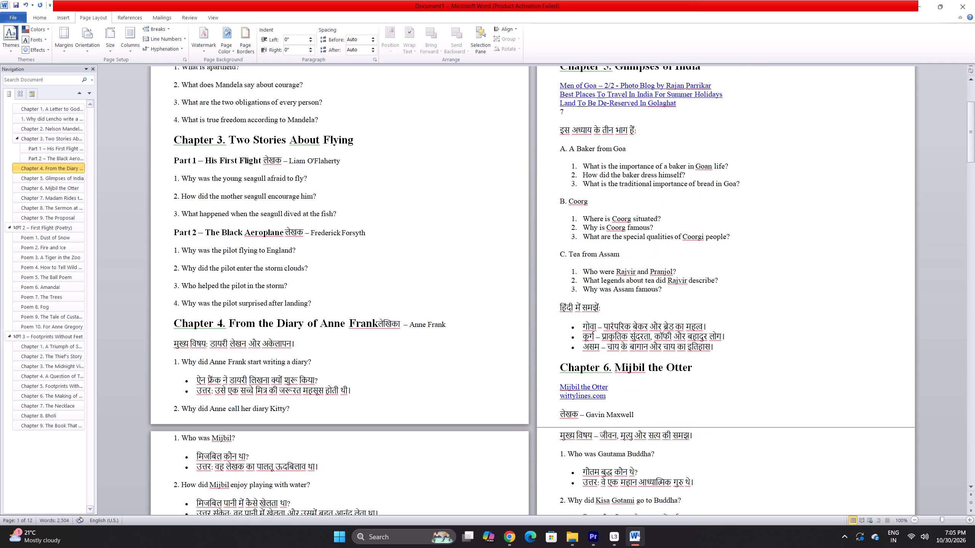
pyautogui.press('space')
# Delete the "मुख्य विषय" line above question 1 of Chapter 4.
pyautogui.moveTo(300, 345); pyautogui.dragTo(178, 340)
pyautogui.press('BackSpace')
# Delete the bulleted Hindi translations and answers under all four Chapter 4 questions.
pyautogui.moveTo(356, 370); pyautogui.dragTo(195, 358)
pyautogui.press('BackSpace')
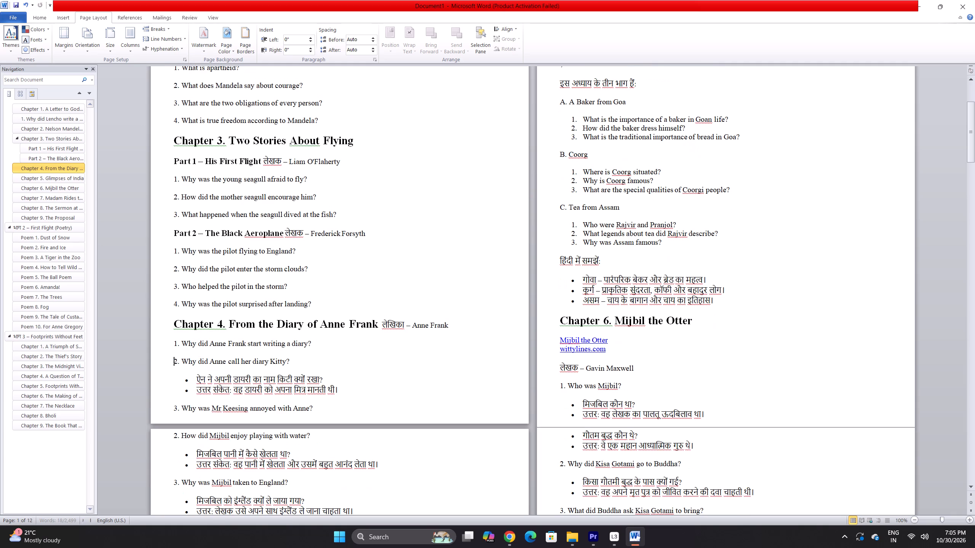
pyautogui.moveTo(338, 393); pyautogui.dragTo(195, 377)
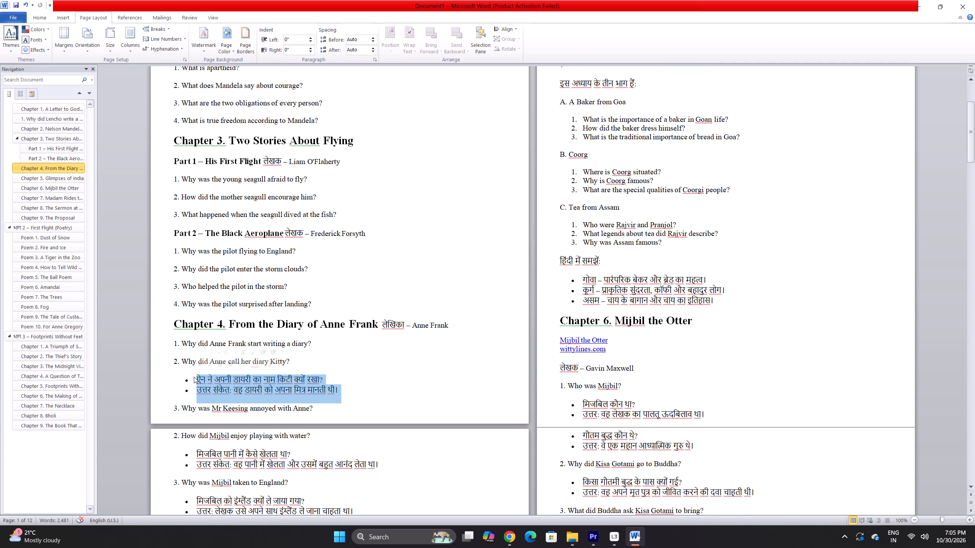
pyautogui.press('BackSpace')
pyautogui.moveTo(311, 407); pyautogui.dragTo(205, 393)
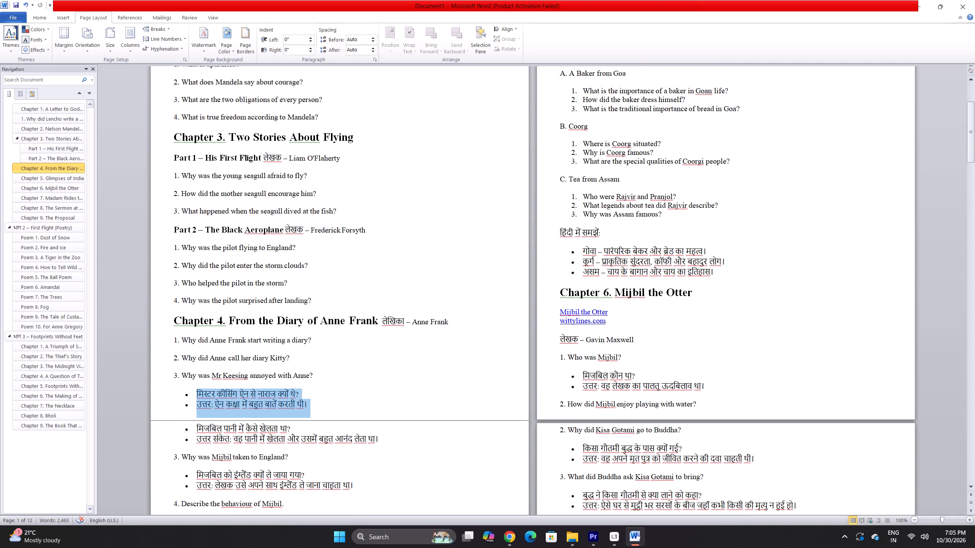
pyautogui.moveTo(205, 393); pyautogui.dragTo(202, 393)
pyautogui.press('BackSpace')
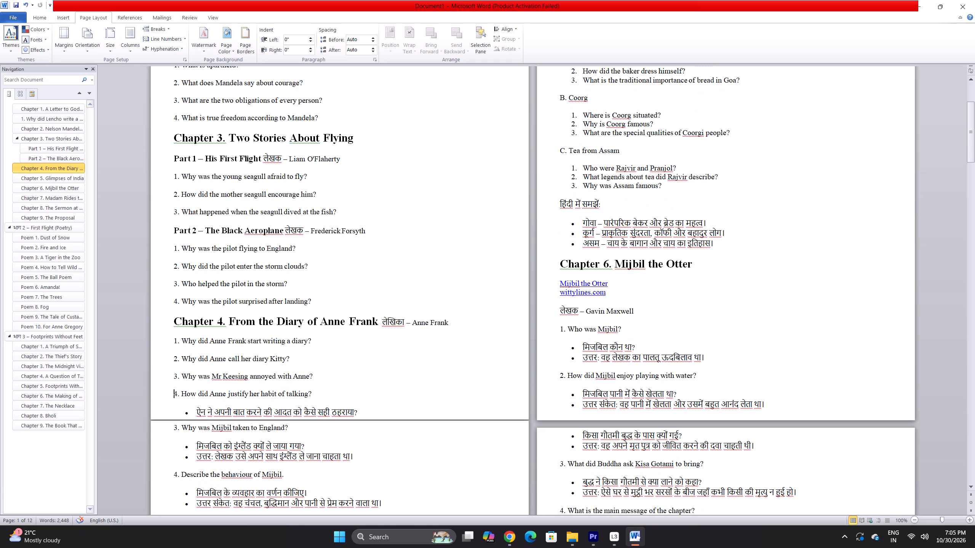
pyautogui.moveTo(363, 411); pyautogui.dragTo(197, 415)
pyautogui.press('BackSpace')
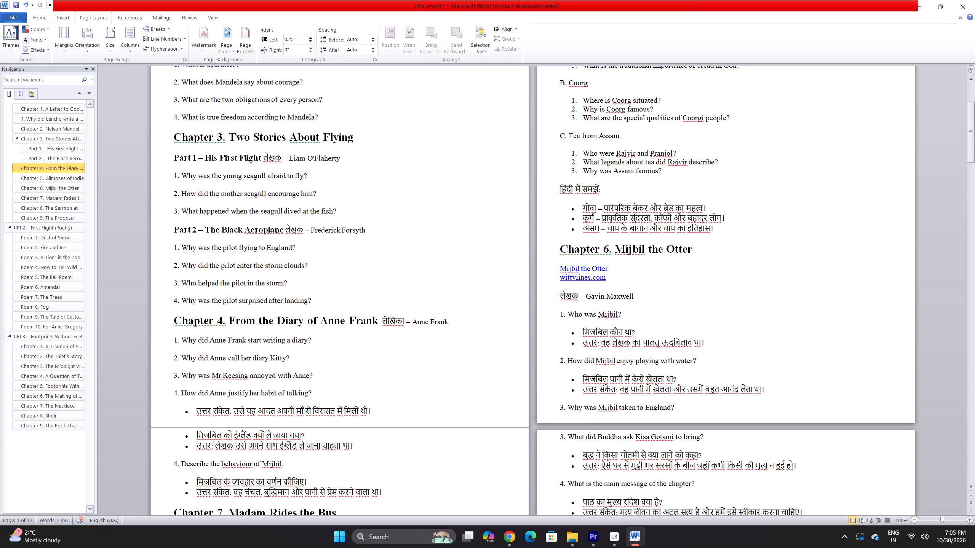
pyautogui.moveTo(365, 447); pyautogui.dragTo(213, 405)
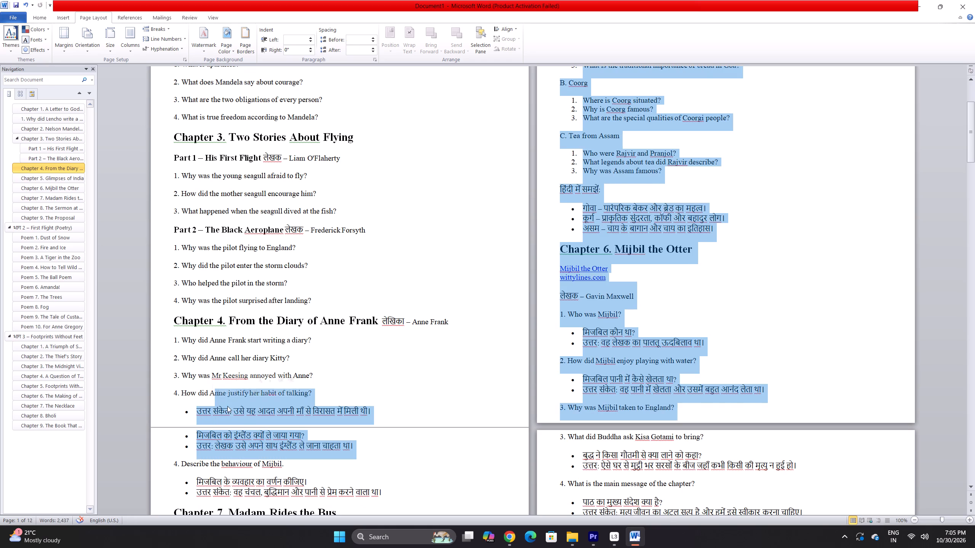
pyautogui.click(342, 408)
pyautogui.click(393, 409)
pyautogui.moveTo(389, 413); pyautogui.dragTo(205, 410)
pyautogui.press('BackSpace')
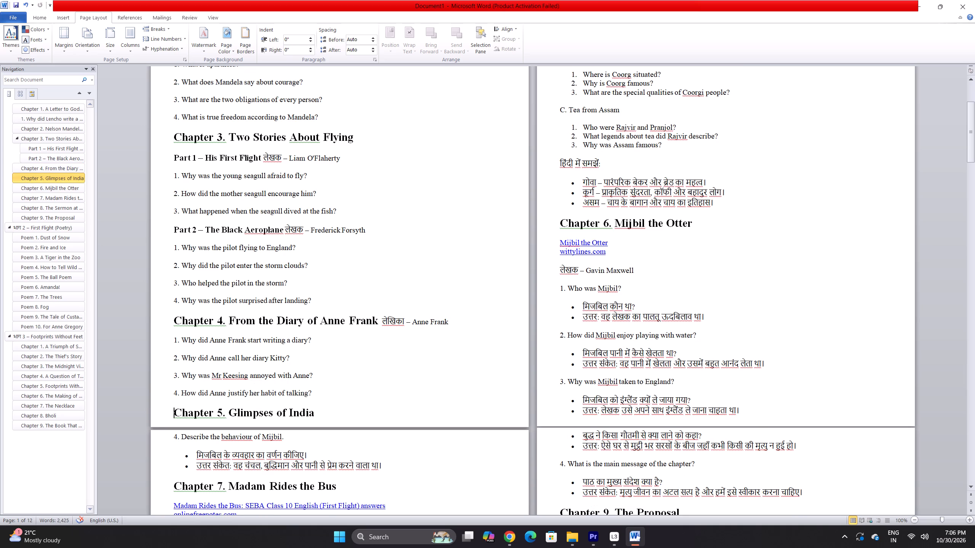
# Insert a blank line before the Chapter 5 heading to push it onto the second page.
pyautogui.press('Return')
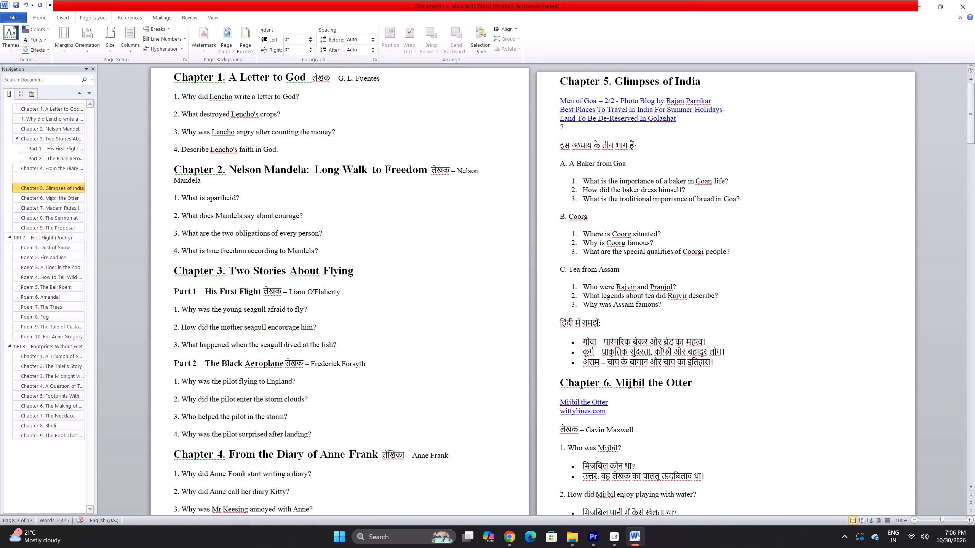
pyautogui.scroll(-4, 315, 352)
pyautogui.scroll(7, 405, 352)
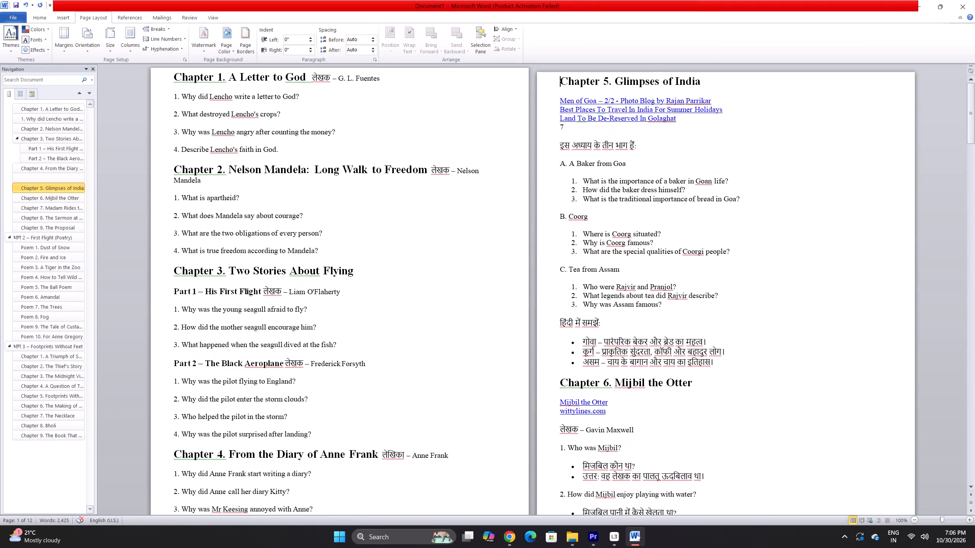
# Delete the source links, the stray 7 and the "इस अध्याय के तीन भाग हैं" line under the Chapter 5 heading.
pyautogui.moveTo(691, 126); pyautogui.dragTo(556, 102)
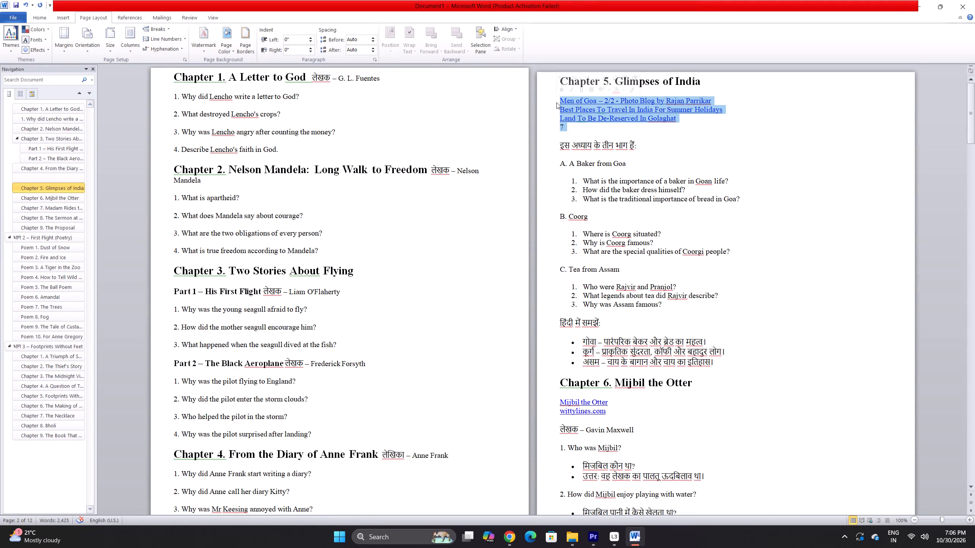
pyautogui.press('BackSpace')
pyautogui.moveTo(678, 104); pyautogui.dragTo(554, 98)
pyautogui.press('BackSpace')
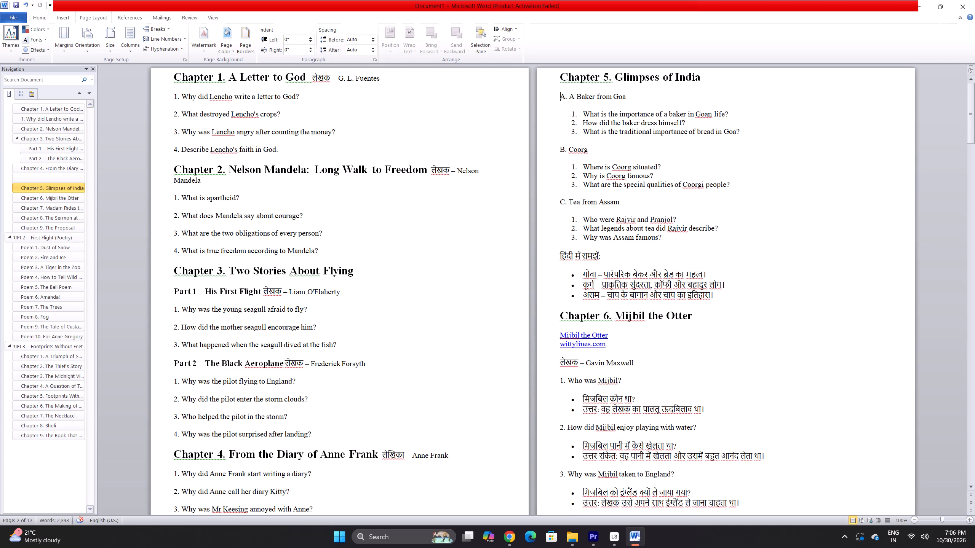
# Delete the "हिंदी में समझें" line and its three Hindi bullets at the end of Chapter 5.
pyautogui.moveTo(718, 295); pyautogui.dragTo(556, 258)
pyautogui.press('BackSpace')
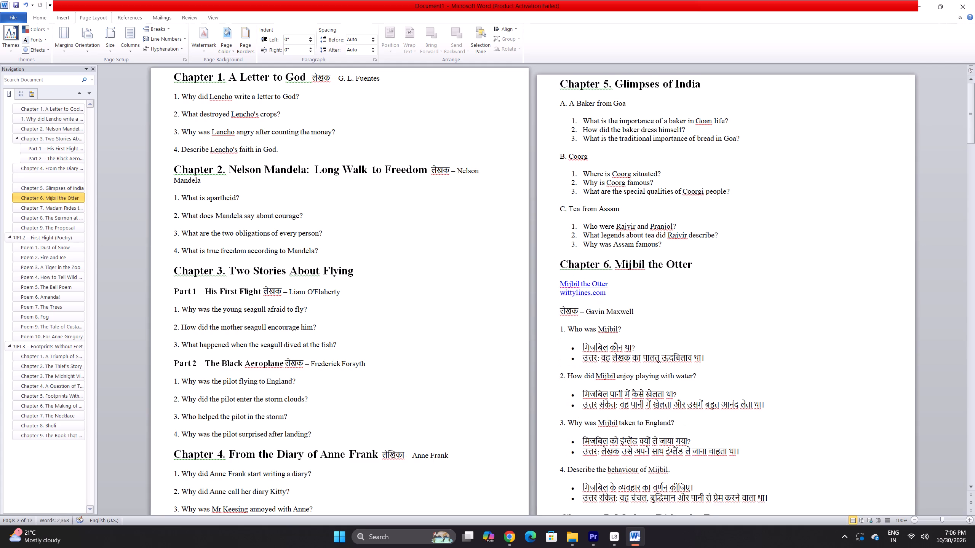
# Delete the source link under the Chapter 6 heading and join the "लेखक – Gavin Maxwell" line to the heading, separated by a space.
pyautogui.moveTo(625, 296); pyautogui.dragTo(568, 290)
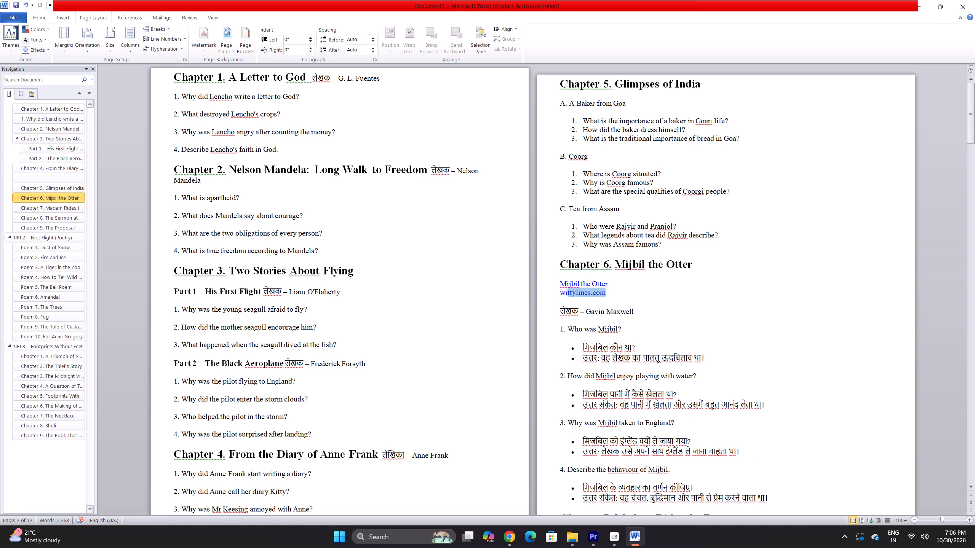
pyautogui.moveTo(568, 290); pyautogui.dragTo(554, 284)
pyautogui.press('BackSpace')
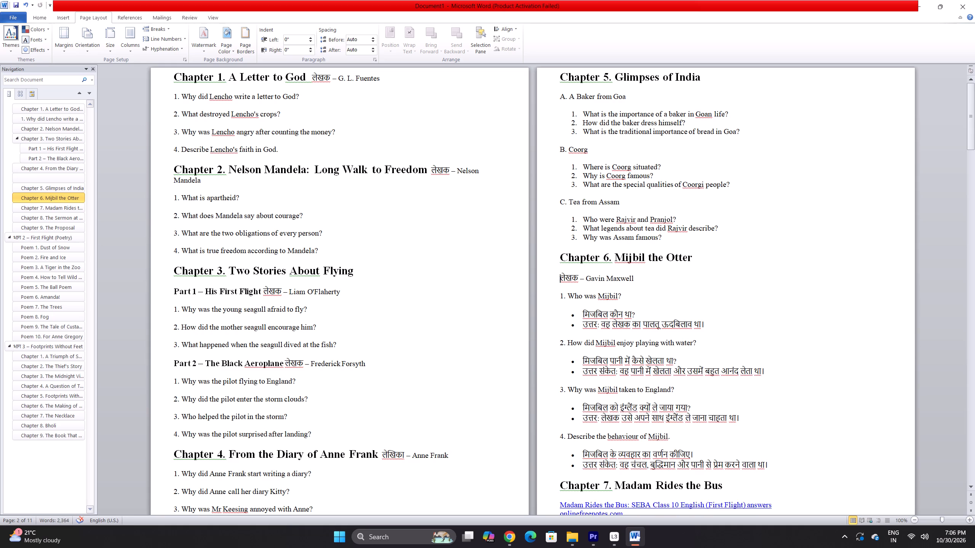
pyautogui.press('BackSpace')
pyautogui.press('space')
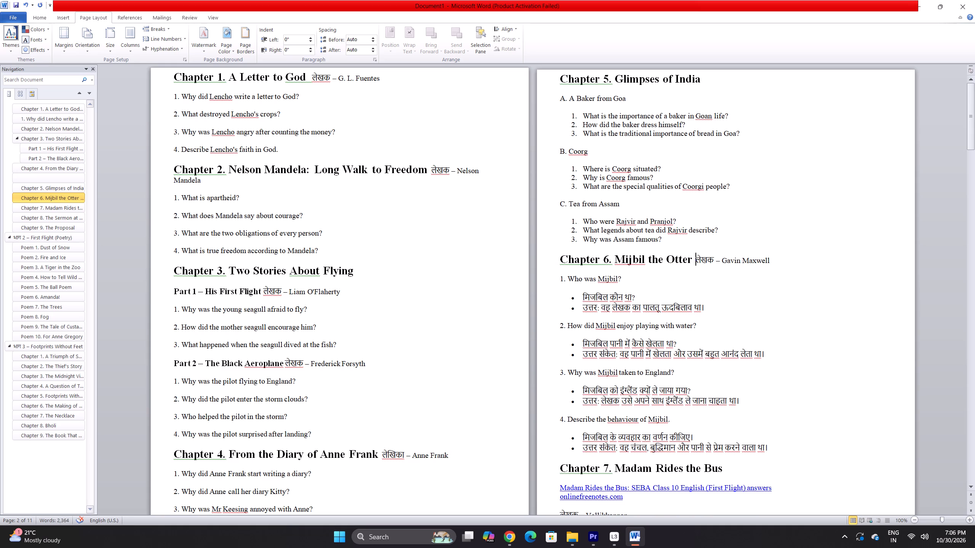
# Delete the bulleted Hindi translations and answers under all four Chapter 6 questions.
pyautogui.moveTo(710, 307); pyautogui.dragTo(594, 299)
pyautogui.press('BackSpace')
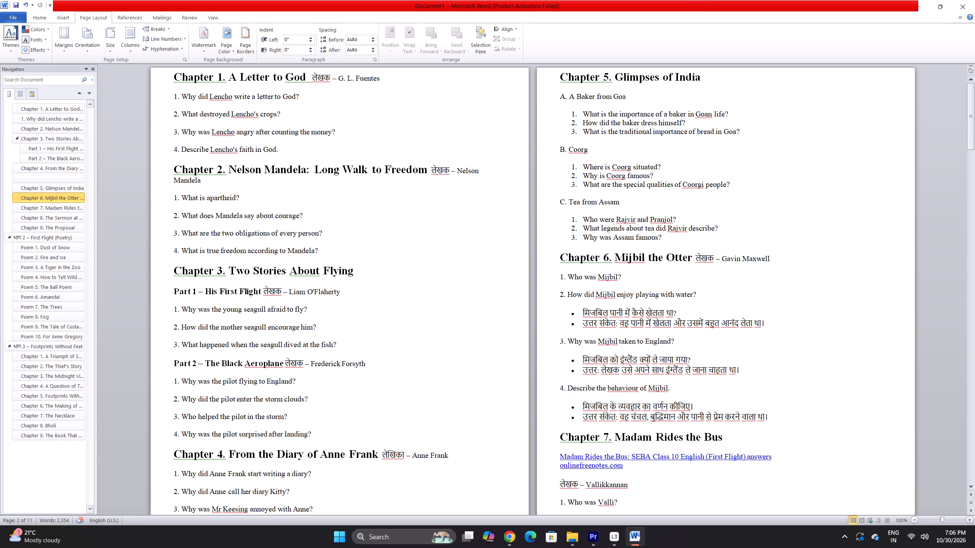
pyautogui.moveTo(774, 326); pyautogui.dragTo(585, 315)
pyautogui.press('BackSpace')
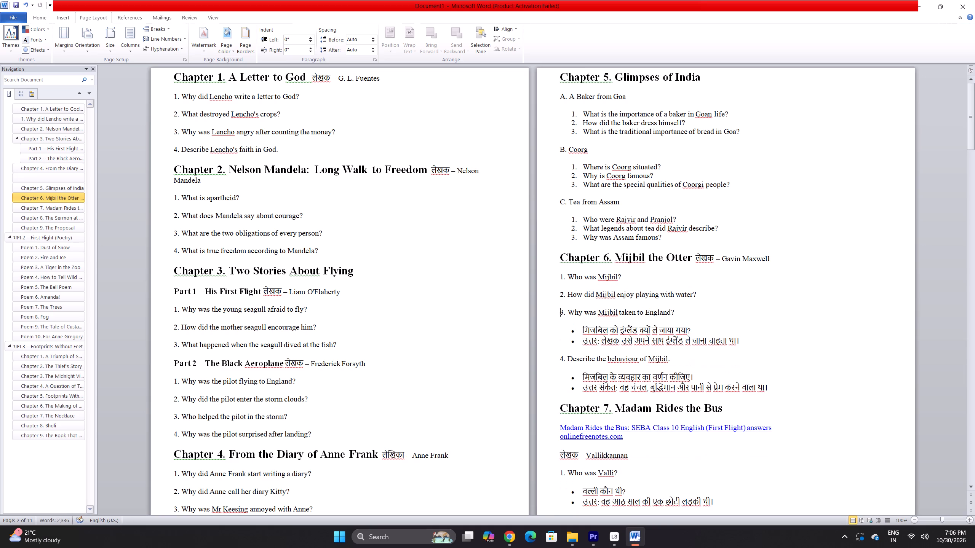
pyautogui.moveTo(743, 337); pyautogui.dragTo(591, 330)
pyautogui.press('BackSpace')
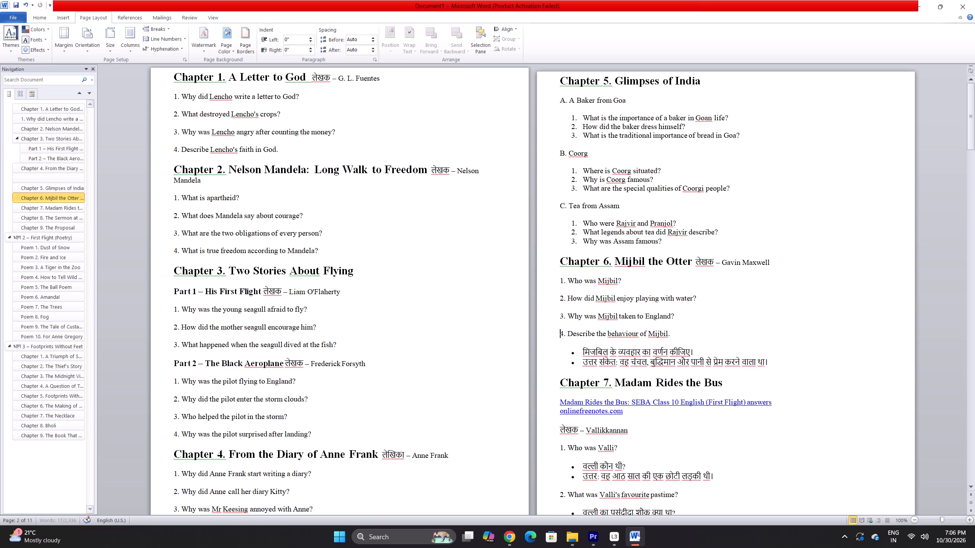
pyautogui.moveTo(775, 361); pyautogui.dragTo(587, 352)
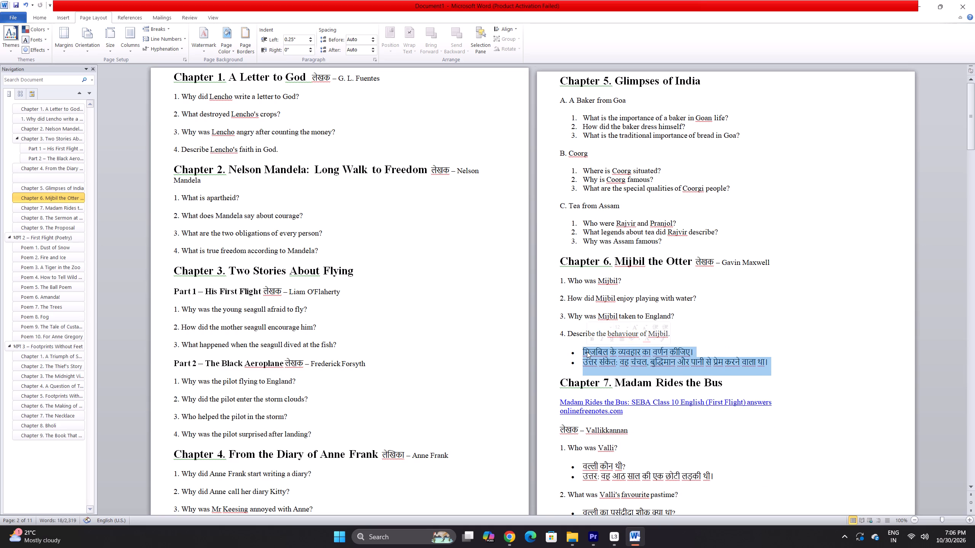
pyautogui.press('BackSpace')
# Delete the source link under the Chapter 7 heading and join the "लेखक – Vallikkannan" line to the heading, separated by a space.
pyautogui.moveTo(638, 386); pyautogui.dragTo(532, 371)
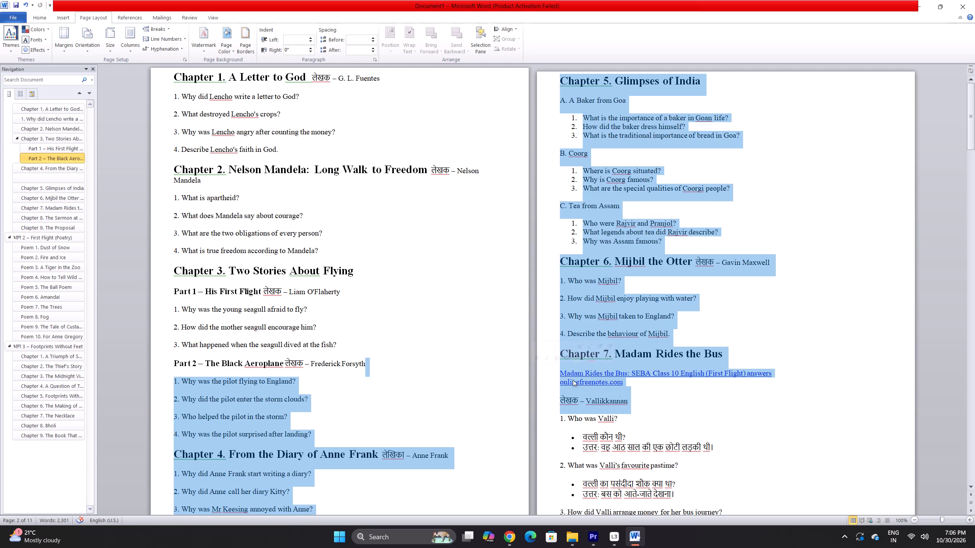
pyautogui.click(662, 398)
pyautogui.moveTo(635, 389); pyautogui.dragTo(571, 376)
pyautogui.click(679, 387)
pyautogui.moveTo(630, 381); pyautogui.dragTo(609, 381)
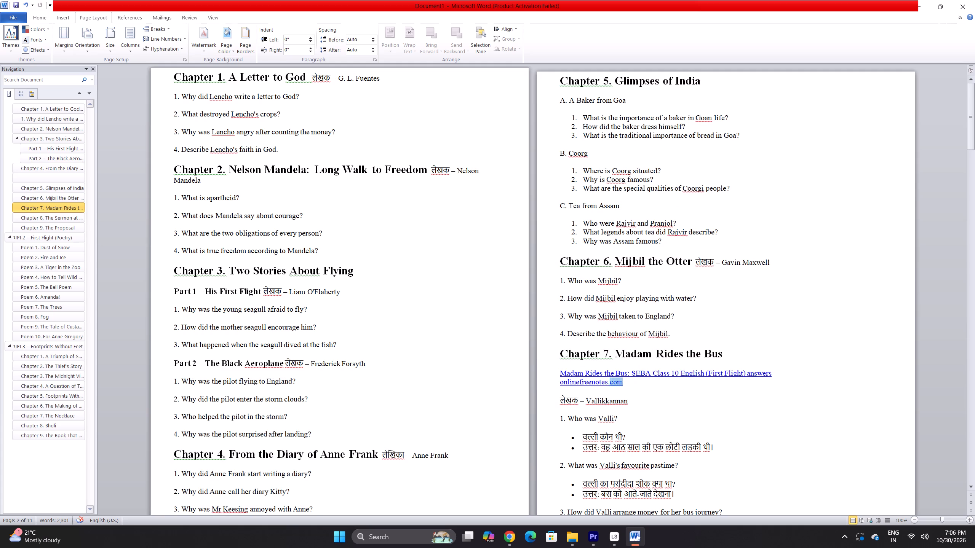
pyautogui.moveTo(609, 381); pyautogui.dragTo(555, 370)
pyautogui.press('Insert')
pyautogui.press('BackSpace')
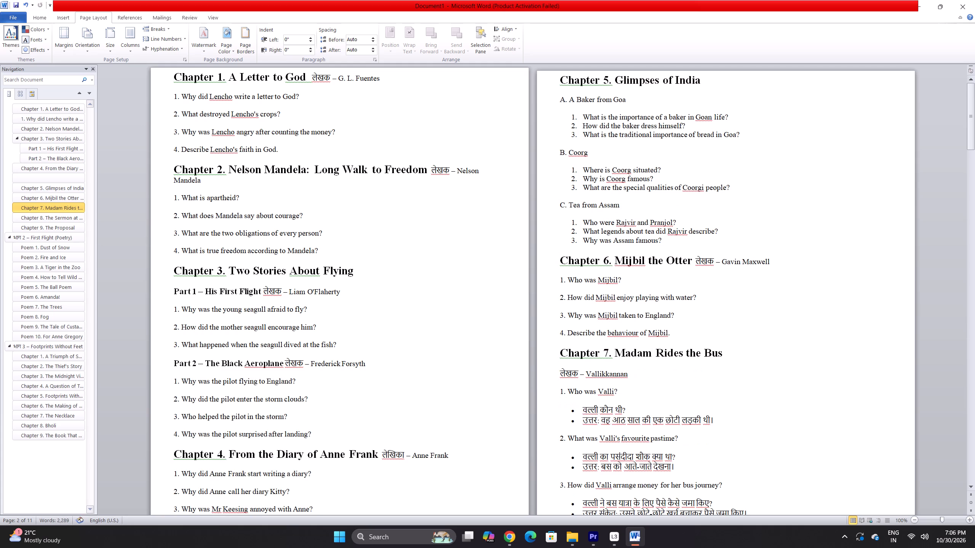
pyautogui.press('BackSpace')
pyautogui.press('space')
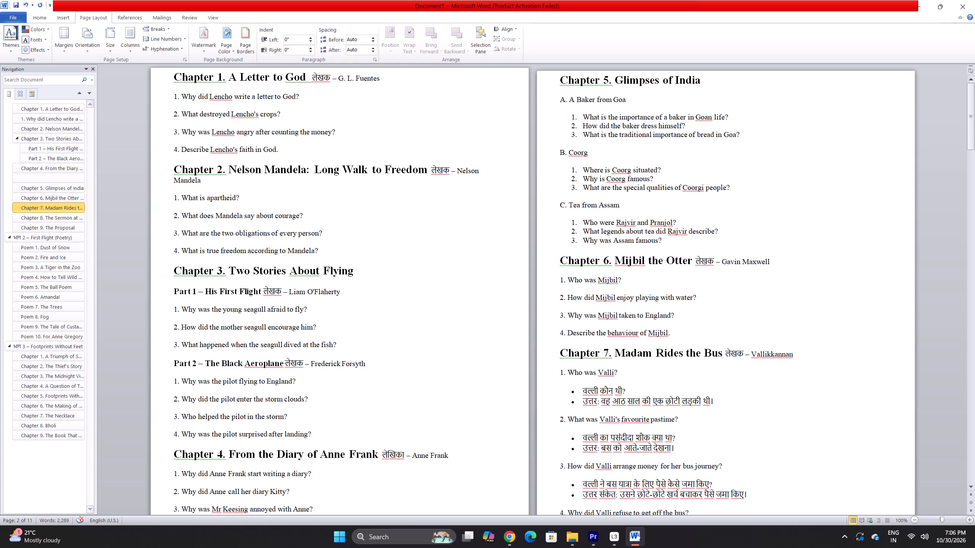
# Delete the bulleted Hindi translations and answers under all four Chapter 7 questions.
pyautogui.moveTo(729, 401); pyautogui.dragTo(582, 389)
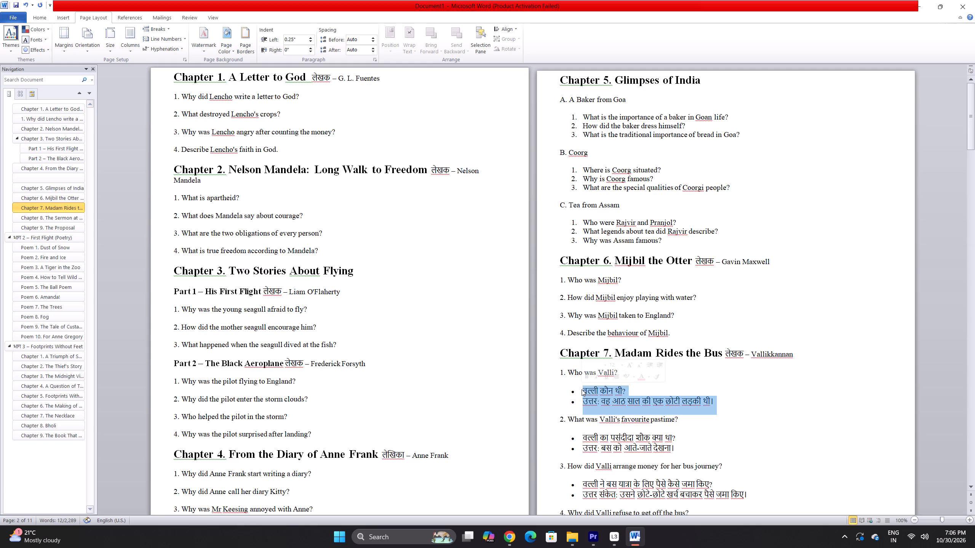
pyautogui.press('BackSpace')
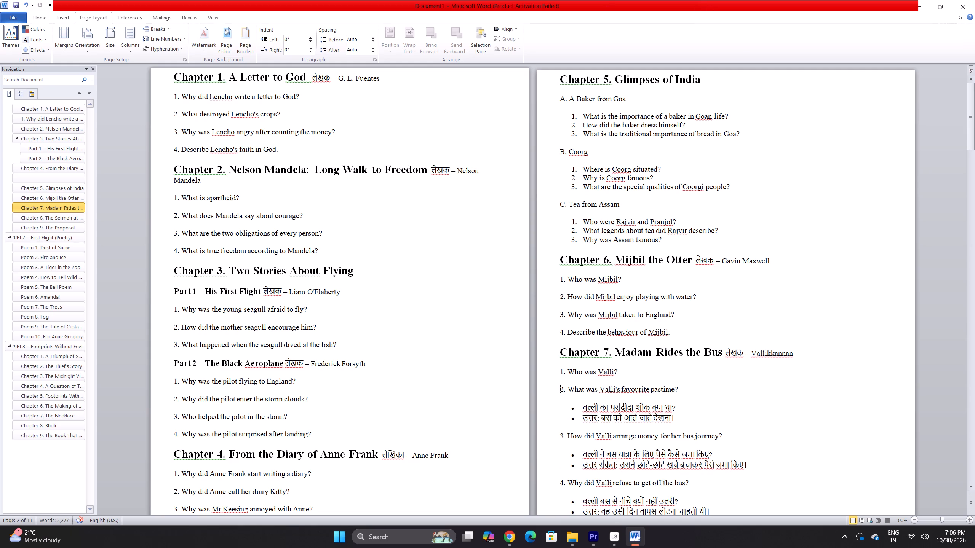
pyautogui.moveTo(685, 414); pyautogui.dragTo(597, 401)
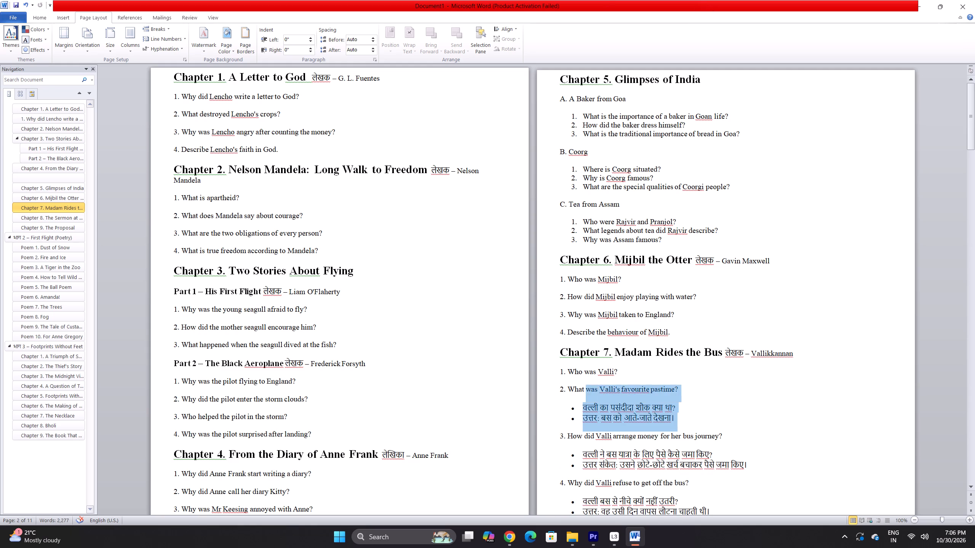
pyautogui.moveTo(597, 401); pyautogui.dragTo(590, 406)
pyautogui.press('BackSpace')
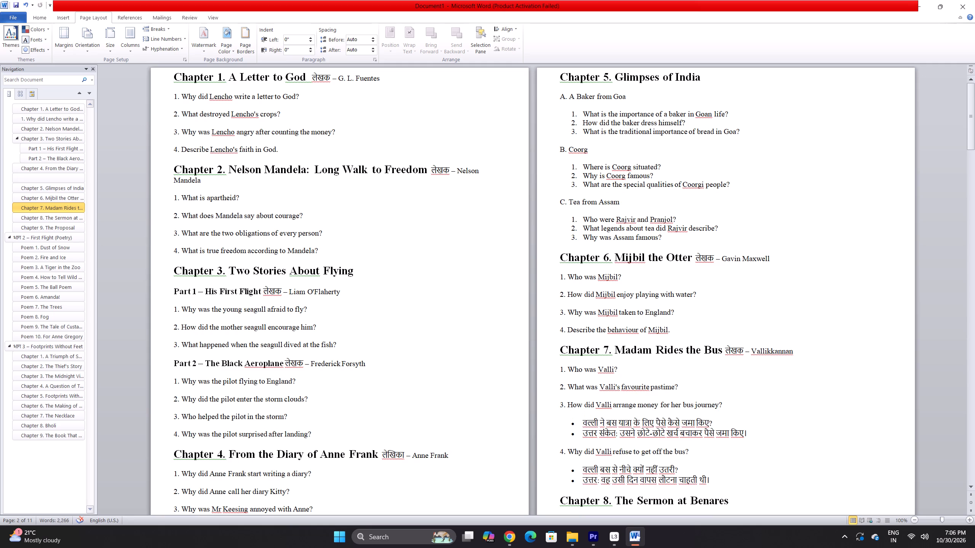
pyautogui.moveTo(764, 439); pyautogui.dragTo(584, 422)
pyautogui.press('BackSpace')
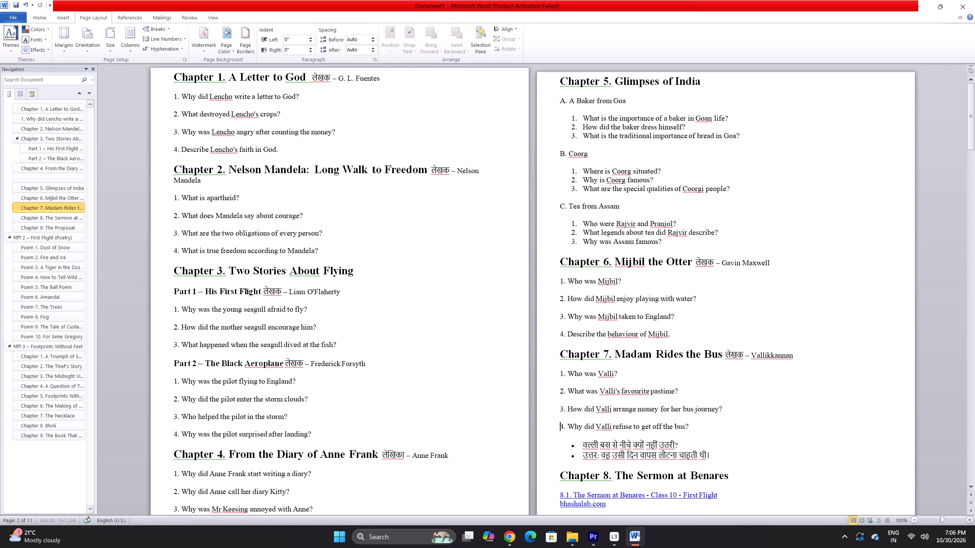
pyautogui.moveTo(719, 457); pyautogui.dragTo(556, 447)
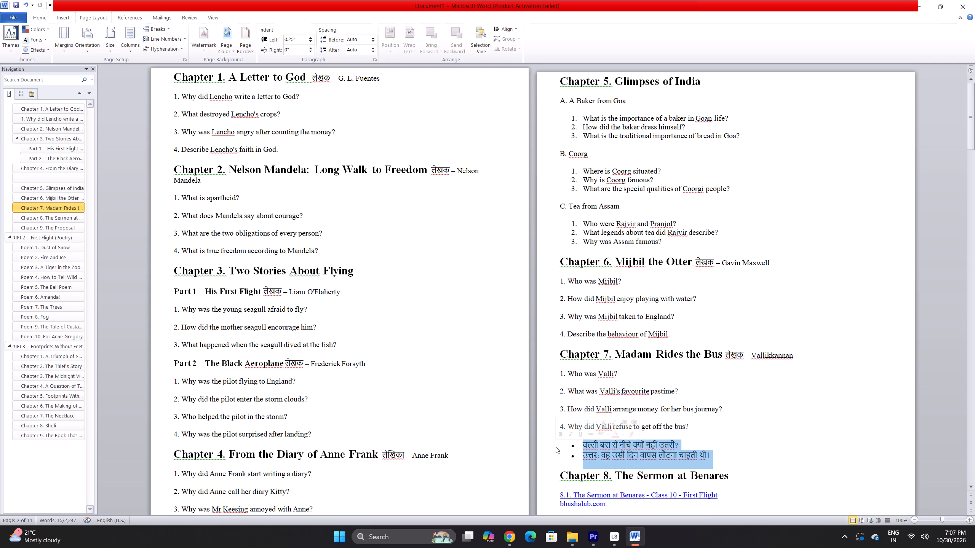
pyautogui.press('BackSpace')
# Delete the source link and the "मुख्य विषय" theme line under the Chapter 8 heading.
pyautogui.scroll(-1, 702, 454)
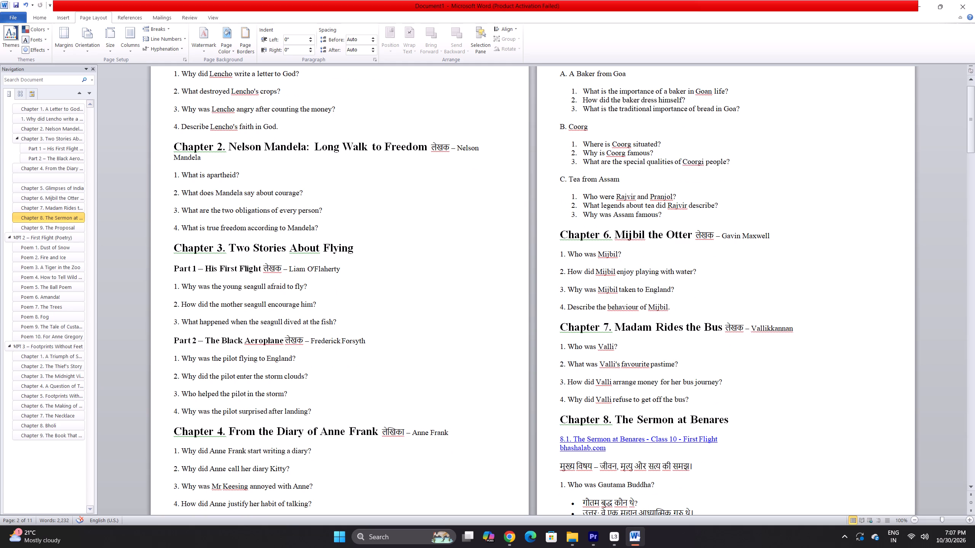
pyautogui.moveTo(607, 449); pyautogui.dragTo(539, 441)
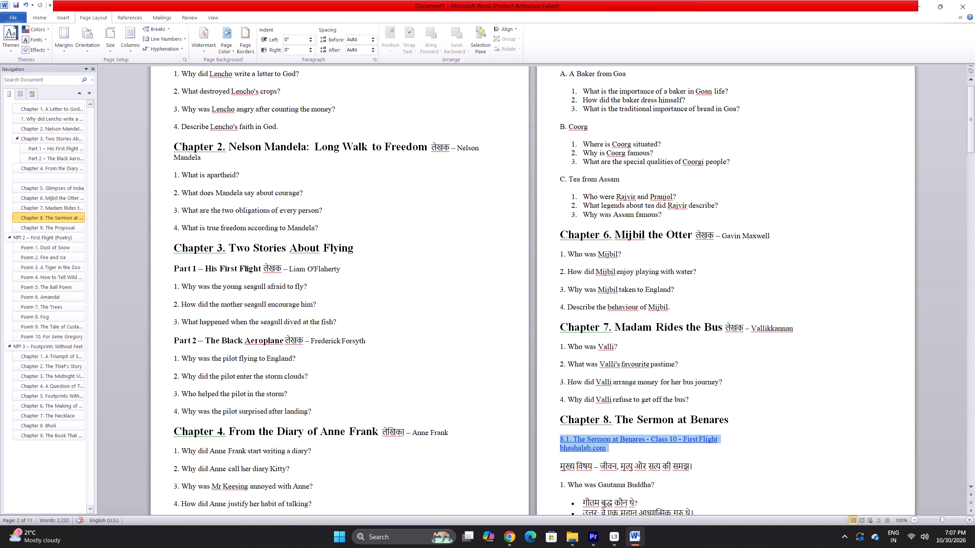
pyautogui.moveTo(539, 441); pyautogui.dragTo(542, 441)
pyautogui.press('BackSpace')
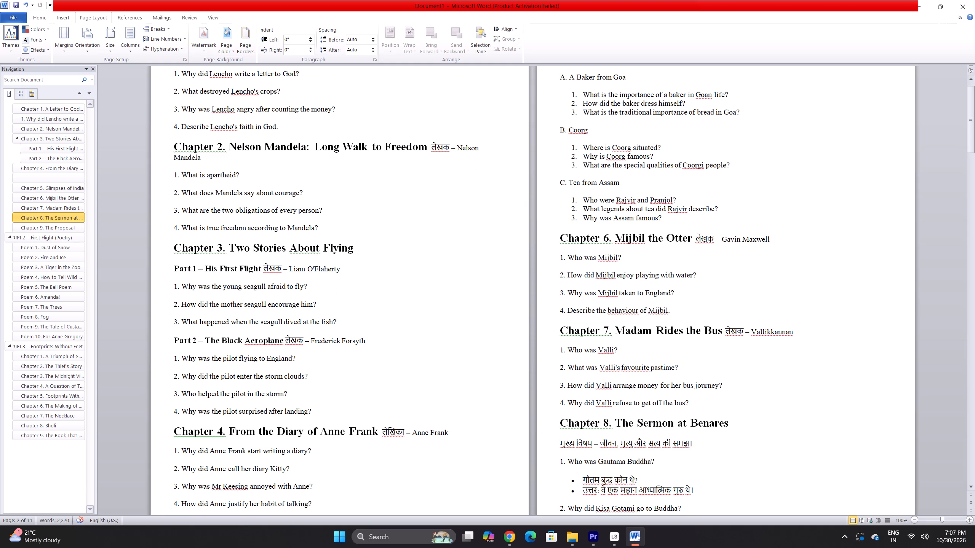
pyautogui.moveTo(695, 442); pyautogui.dragTo(558, 442)
pyautogui.press('BackSpace')
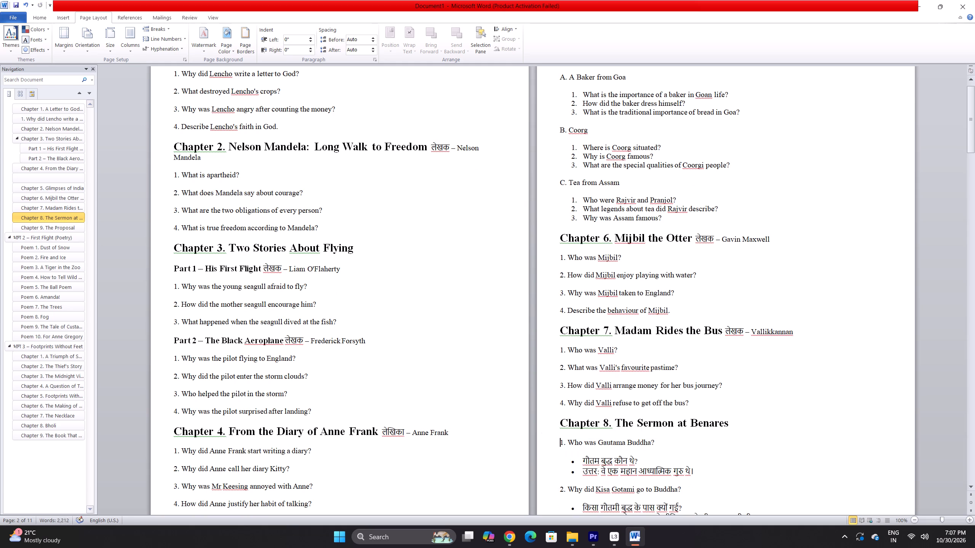
# Delete the bulleted Hindi translations and answers under all four Chapter 8 questions.
pyautogui.scroll(-3, 641, 465)
pyautogui.scroll(-1, 650, 417)
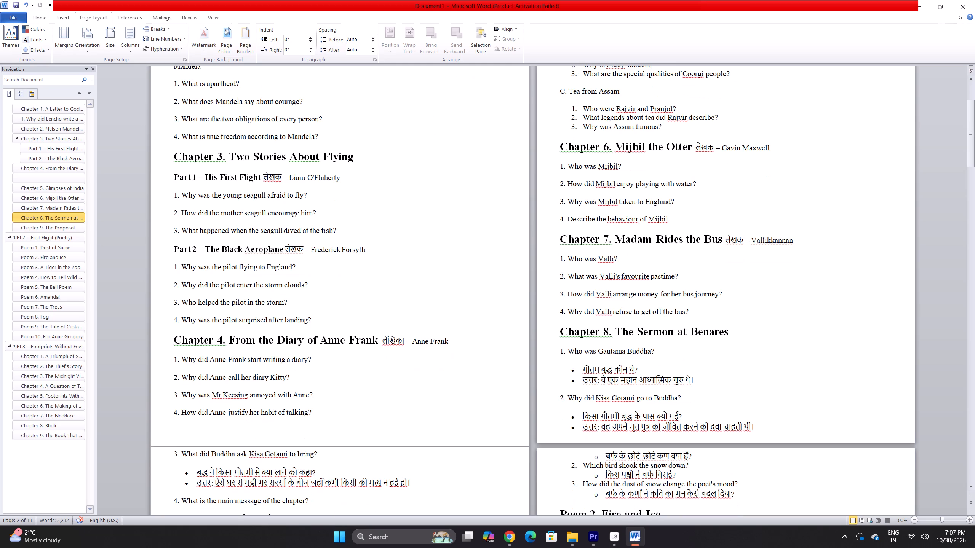
pyautogui.moveTo(693, 382); pyautogui.dragTo(590, 371)
pyautogui.press('BackSpace')
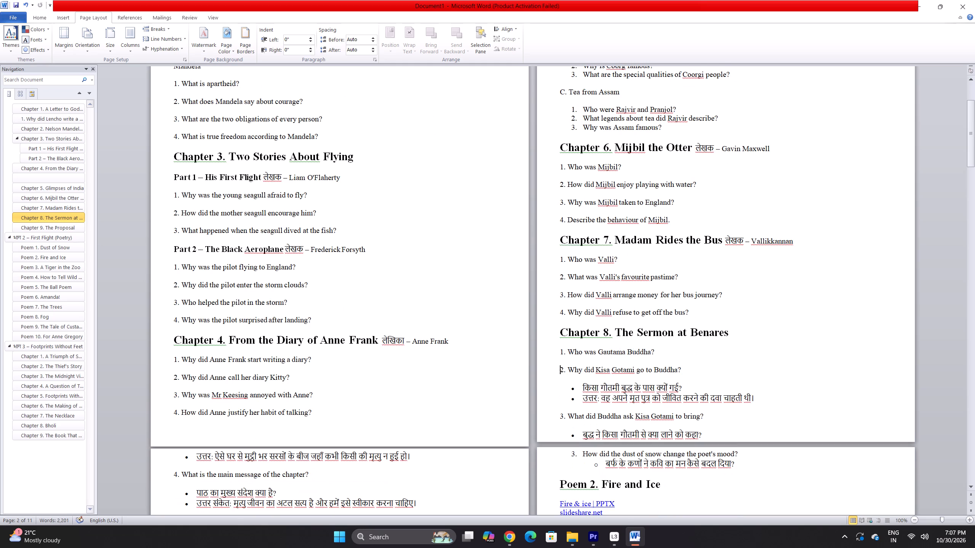
pyautogui.moveTo(755, 396); pyautogui.dragTo(588, 392)
pyautogui.press('BackSpace')
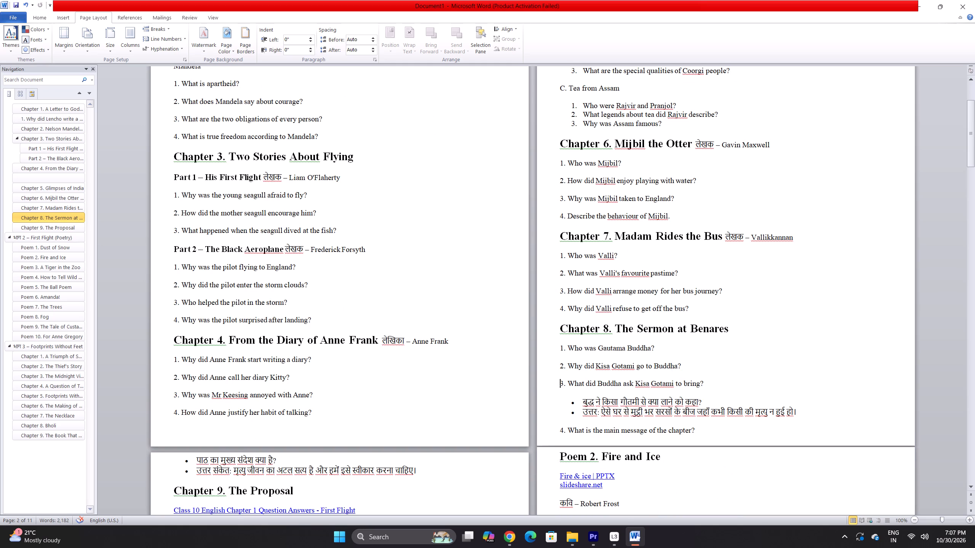
pyautogui.moveTo(798, 410); pyautogui.dragTo(579, 402)
pyautogui.press('BackSpace')
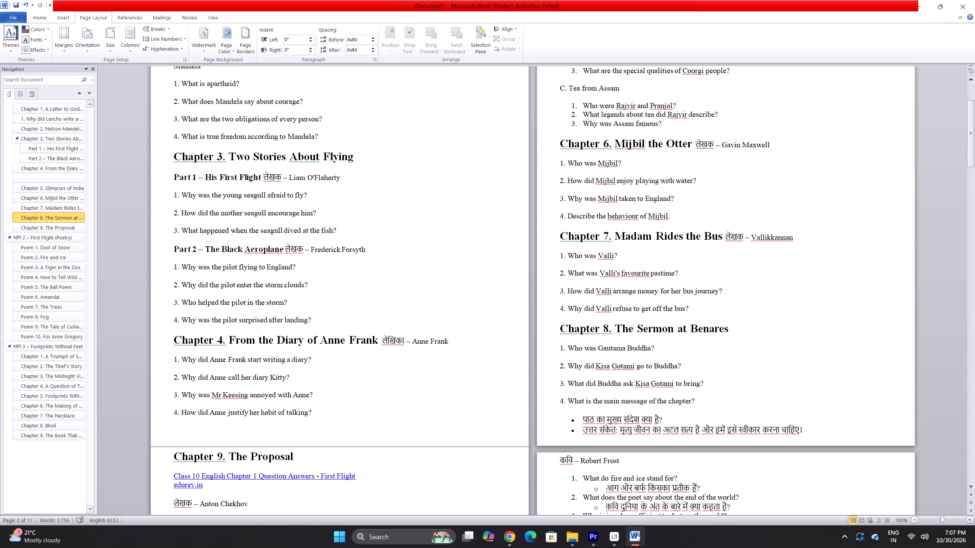
pyautogui.moveTo(803, 427); pyautogui.dragTo(597, 419)
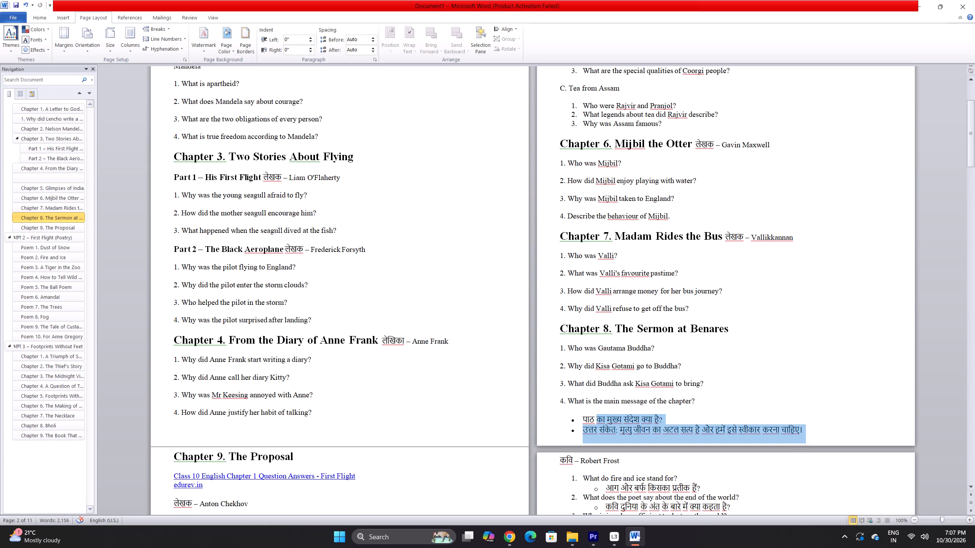
pyautogui.moveTo(597, 419); pyautogui.dragTo(589, 420)
pyautogui.press('BackSpace')
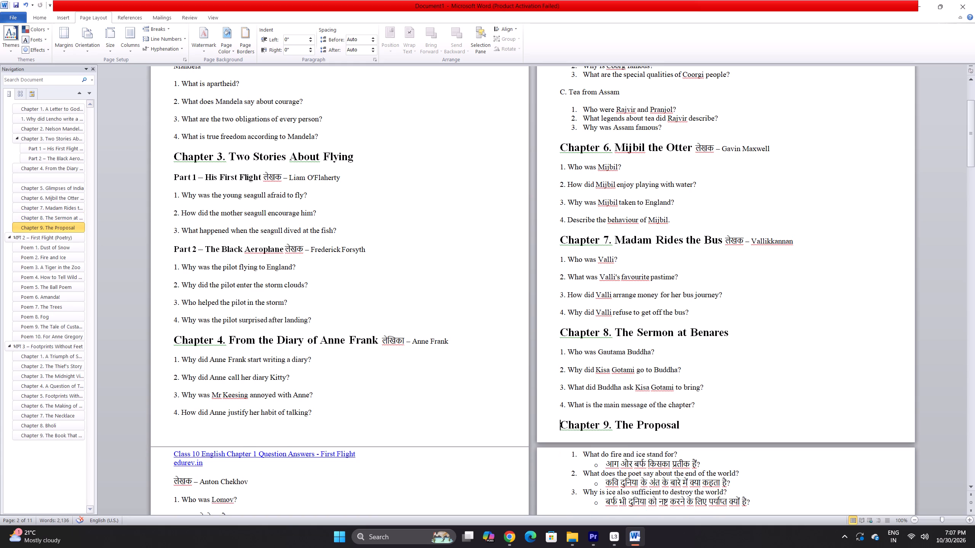
# Insert an empty paragraph before the "Chapter 9. The Proposal" heading to move it onto the following page.
pyautogui.press('Return')
# Delete the source link under the Chapter 9 heading and join the "लेखक – Anton Chekhov" line to the heading, separated by a space.
pyautogui.scroll(-3, 457, 461)
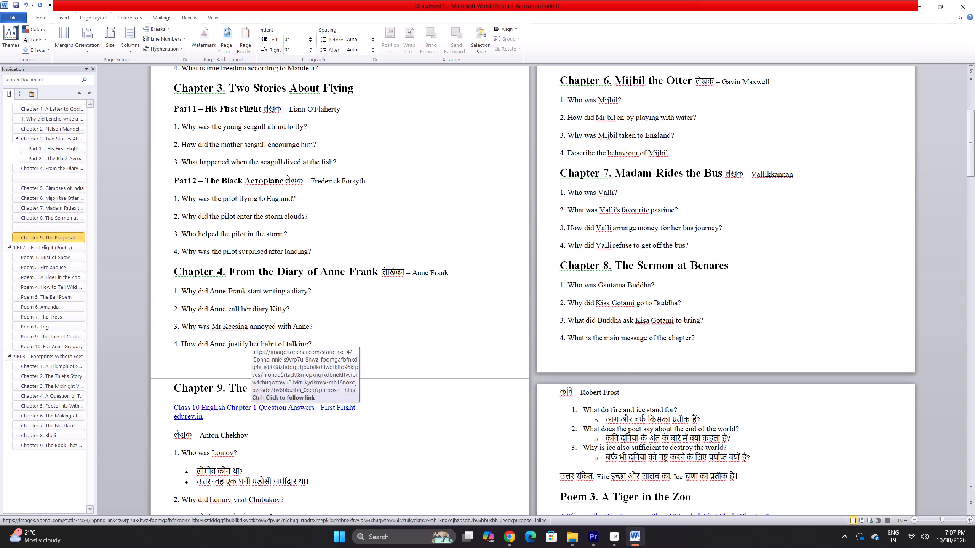
pyautogui.moveTo(217, 419); pyautogui.dragTo(165, 408)
pyautogui.press('BackSpace')
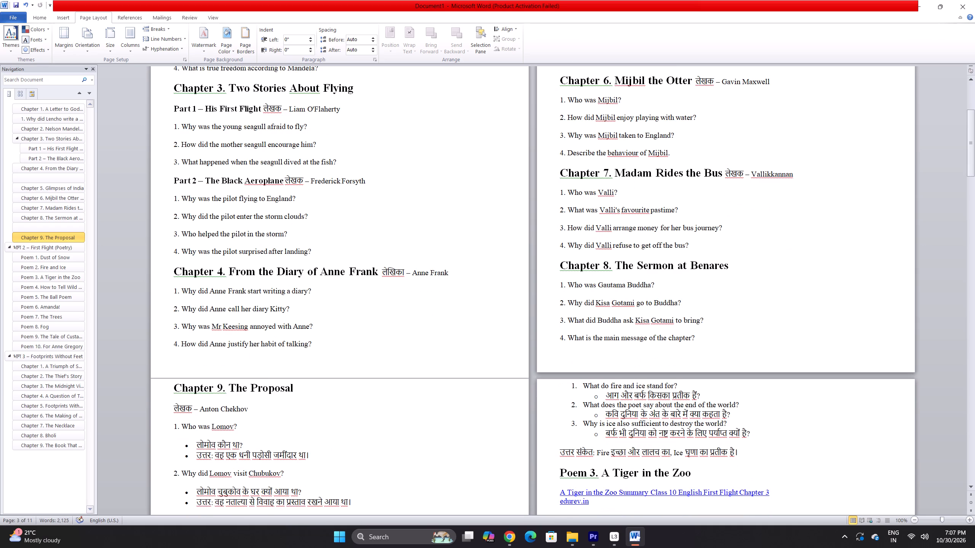
pyautogui.press('BackSpace')
pyautogui.press('space')
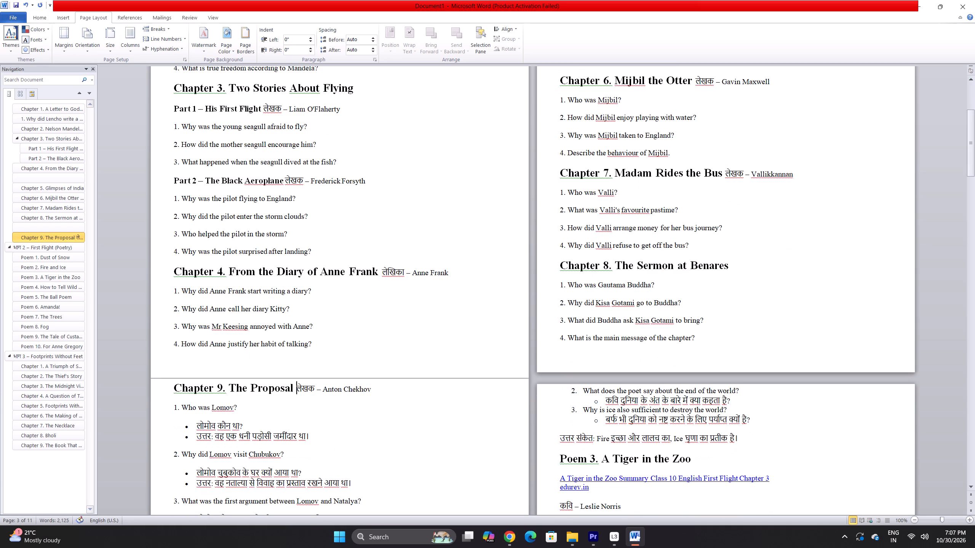
# Delete the bulleted Hindi translations and answers under all four Chapter 9 questions.
pyautogui.moveTo(325, 435); pyautogui.dragTo(206, 427)
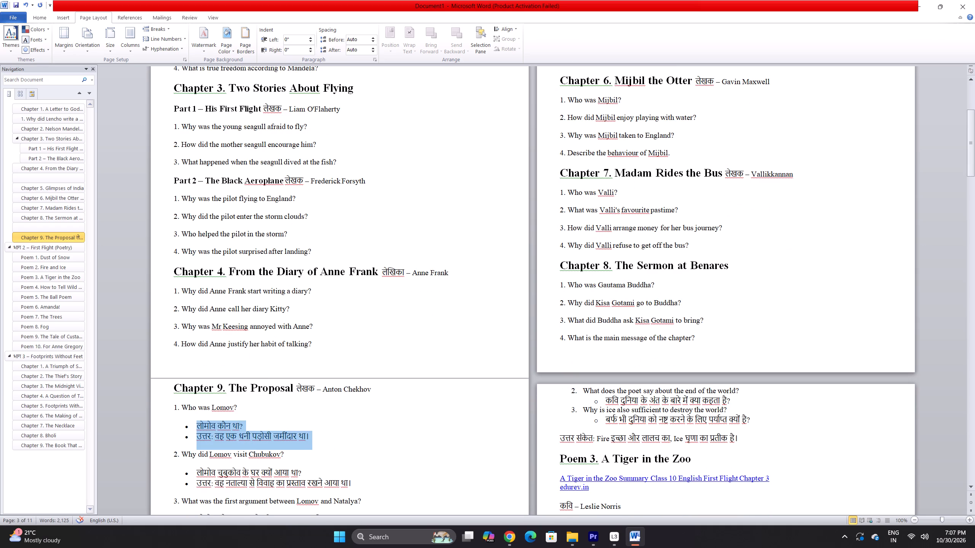
pyautogui.moveTo(206, 427); pyautogui.dragTo(206, 427)
pyautogui.press('BackSpace')
pyautogui.moveTo(353, 455); pyautogui.dragTo(353, 454)
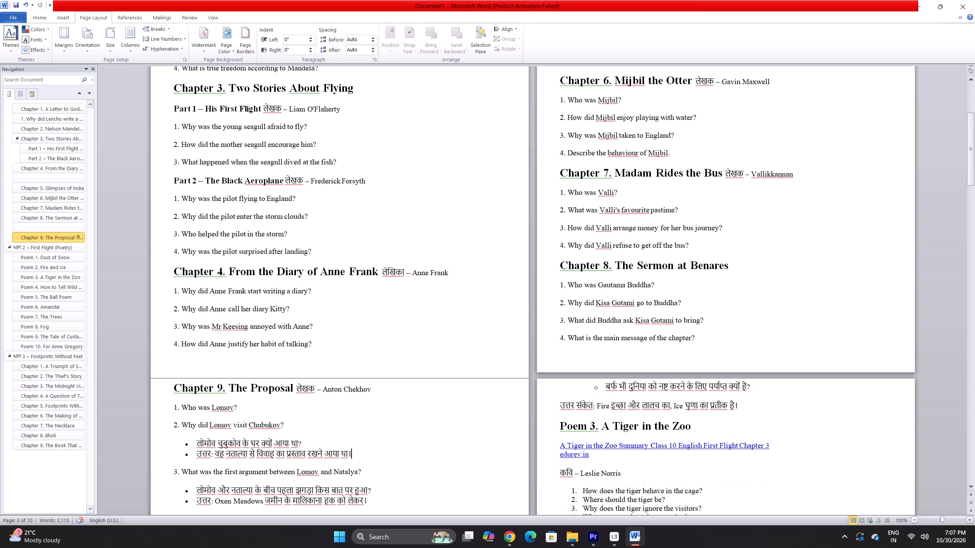
pyautogui.moveTo(353, 454); pyautogui.dragTo(202, 441)
pyautogui.press('BackSpace')
pyautogui.scroll(-2, 207, 441)
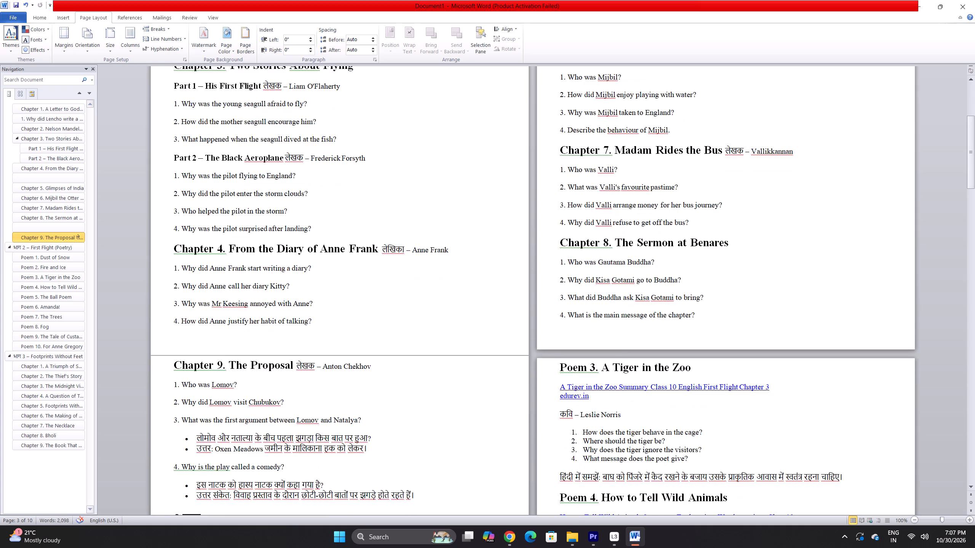
pyautogui.moveTo(366, 429); pyautogui.dragTo(193, 412)
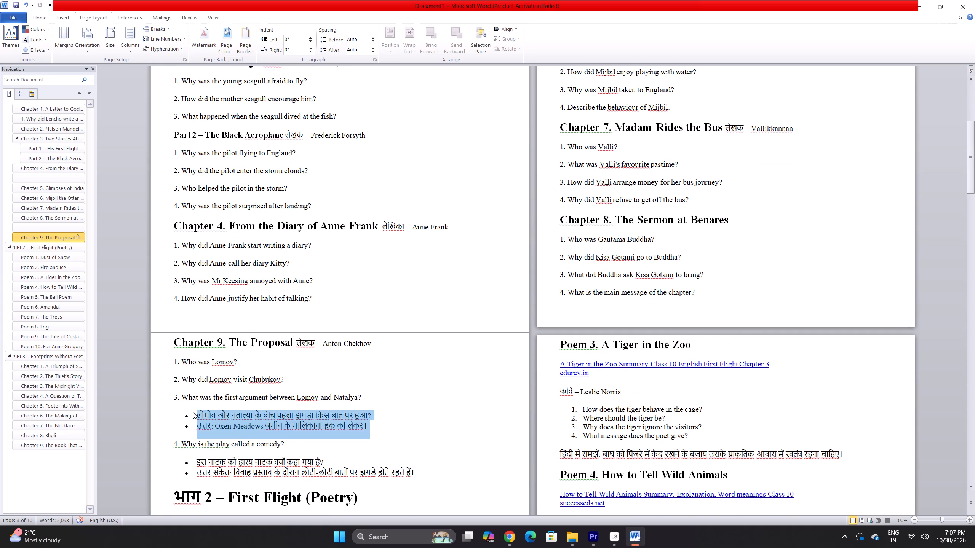
pyautogui.press('BackSpace')
pyautogui.moveTo(422, 440); pyautogui.dragTo(254, 434)
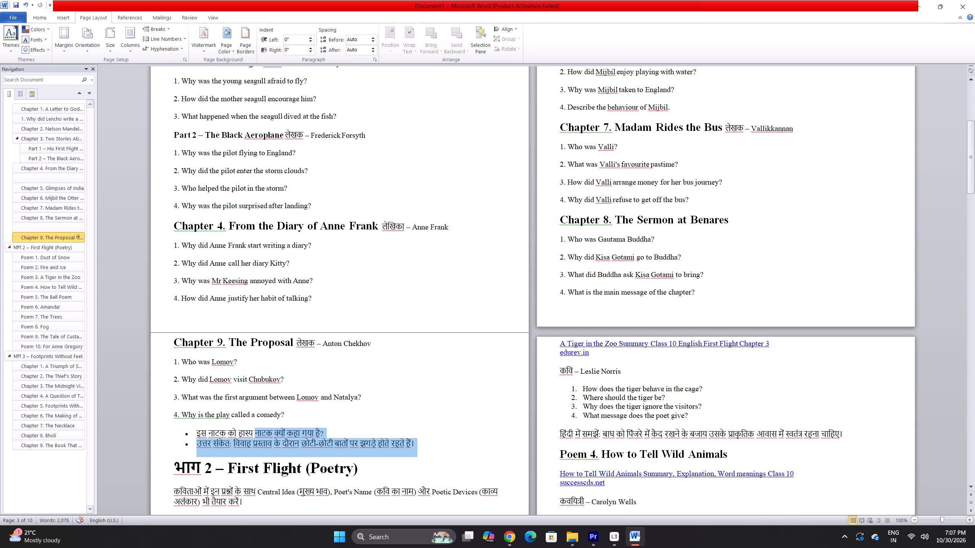
pyautogui.moveTo(254, 434); pyautogui.dragTo(184, 433)
pyautogui.press('BackSpace')
# Delete the Hindi note about Central Idea, Poet's Name and Poetic Devices under the "भाग 2 – First Flight (Poetry)" heading.
pyautogui.scroll(-2, 282, 407)
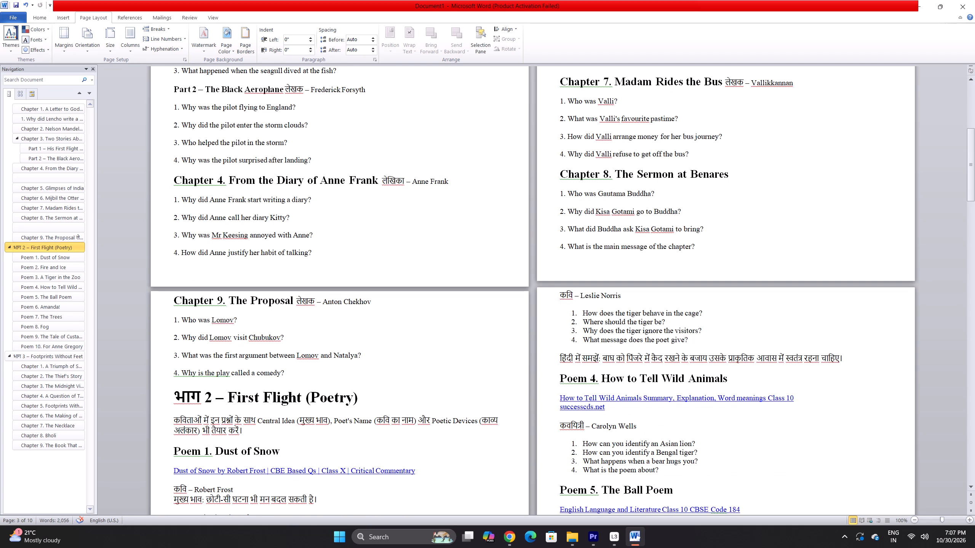
pyautogui.scroll(-2, 224, 368)
pyautogui.scroll(-2, 150, 395)
pyautogui.moveTo(253, 342); pyautogui.dragTo(169, 328)
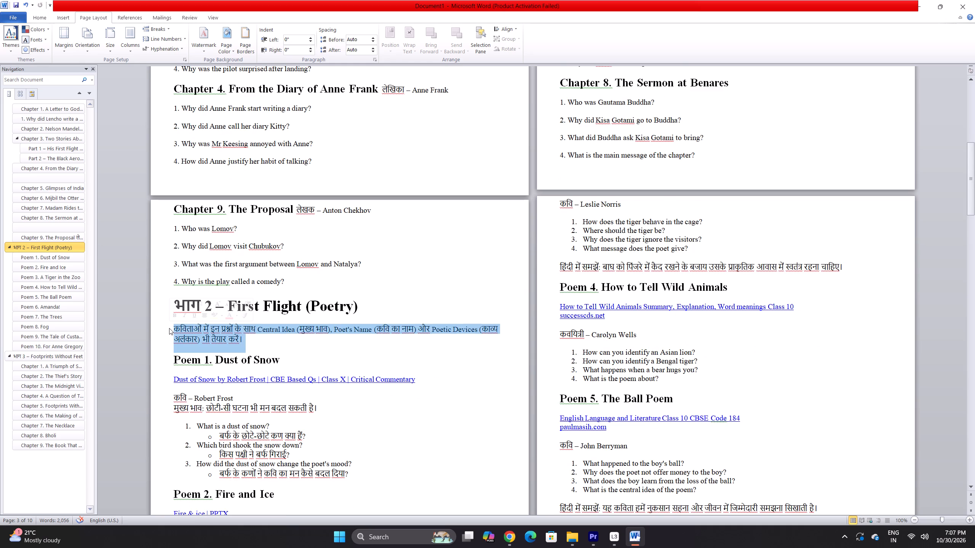
pyautogui.press('BackSpace')
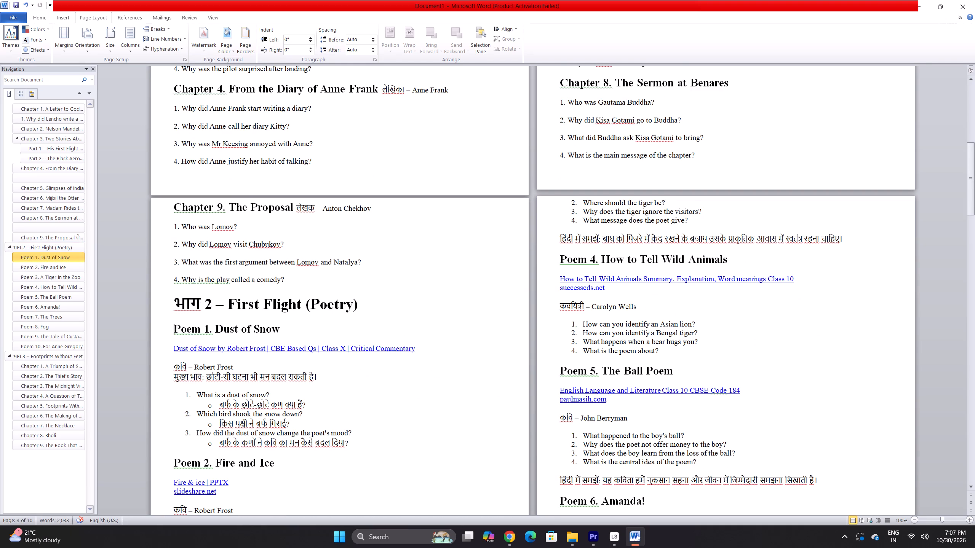
# Delete the source link under the Poem 1 heading and join the "कवि – Robert Frost" line to the heading, separated by a space.
pyautogui.moveTo(420, 349); pyautogui.dragTo(171, 346)
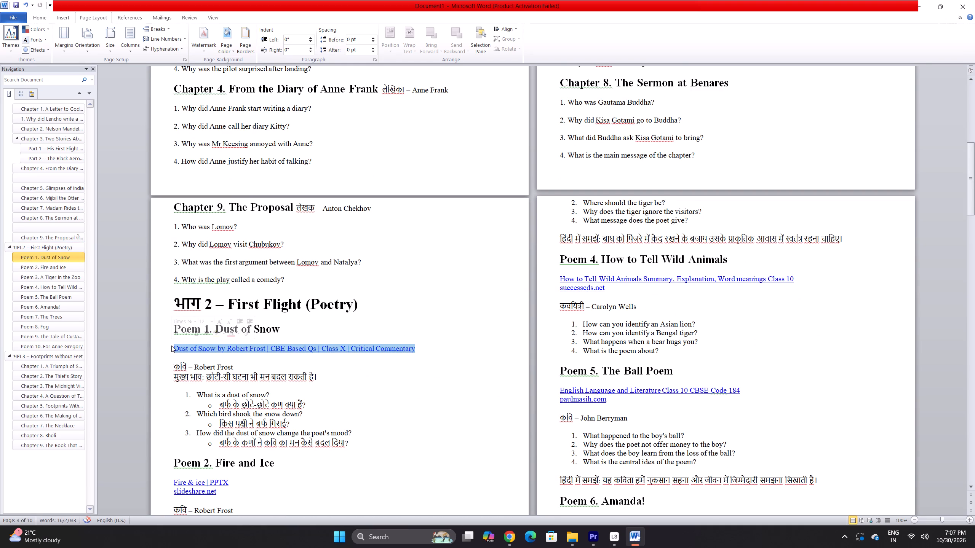
pyautogui.press('BackSpace')
pyautogui.press('BackSpace')
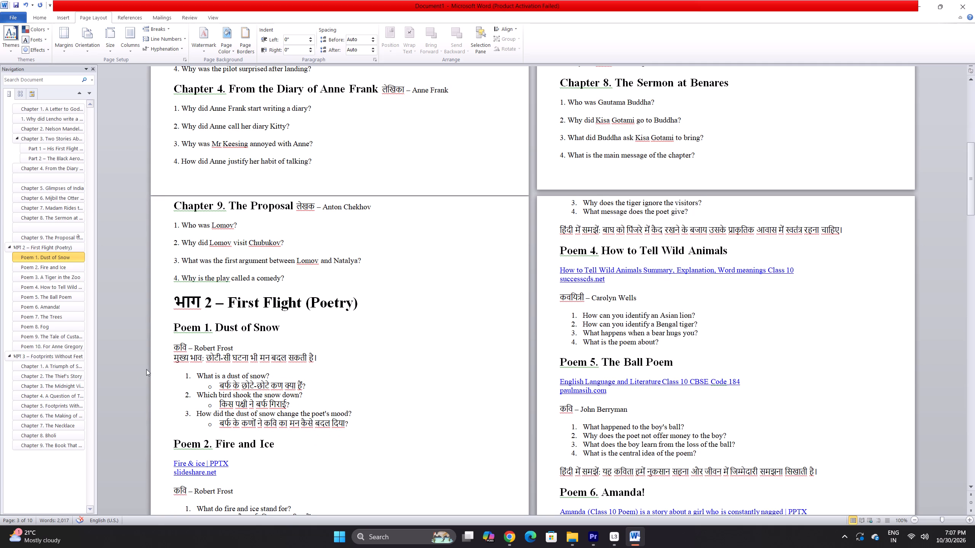
pyautogui.click(173, 347)
pyautogui.press('BackSpace')
pyautogui.press('space')
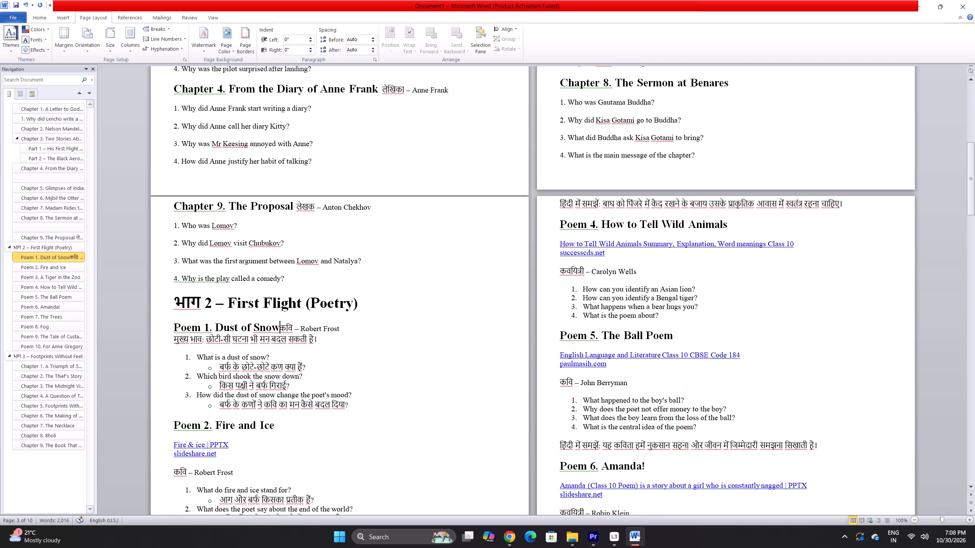
# Delete the Hindi "मुख्य भाव" theme line and its empty paragraph under the Poem 1 heading.
pyautogui.moveTo(319, 339); pyautogui.dragTo(275, 340)
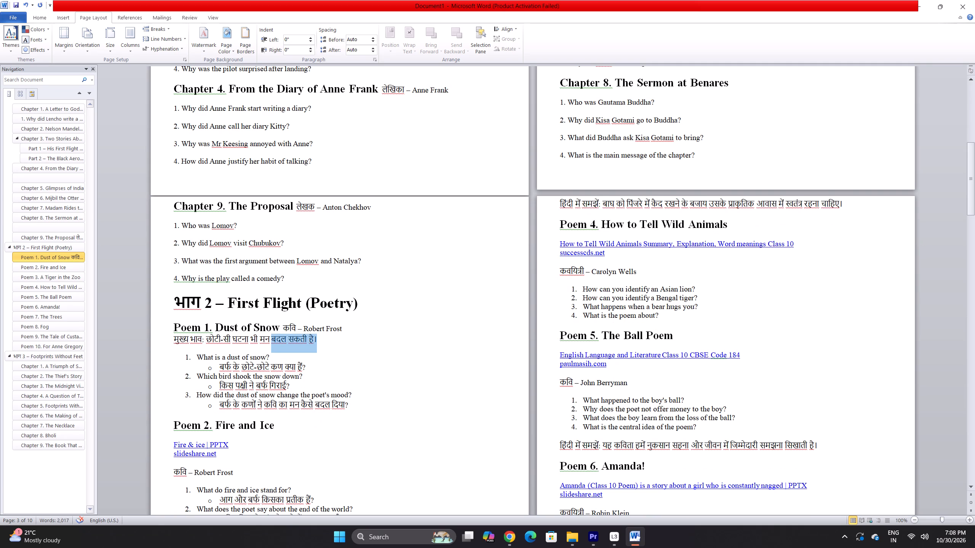
pyautogui.moveTo(275, 340); pyautogui.dragTo(174, 342)
pyautogui.press('BackSpace')
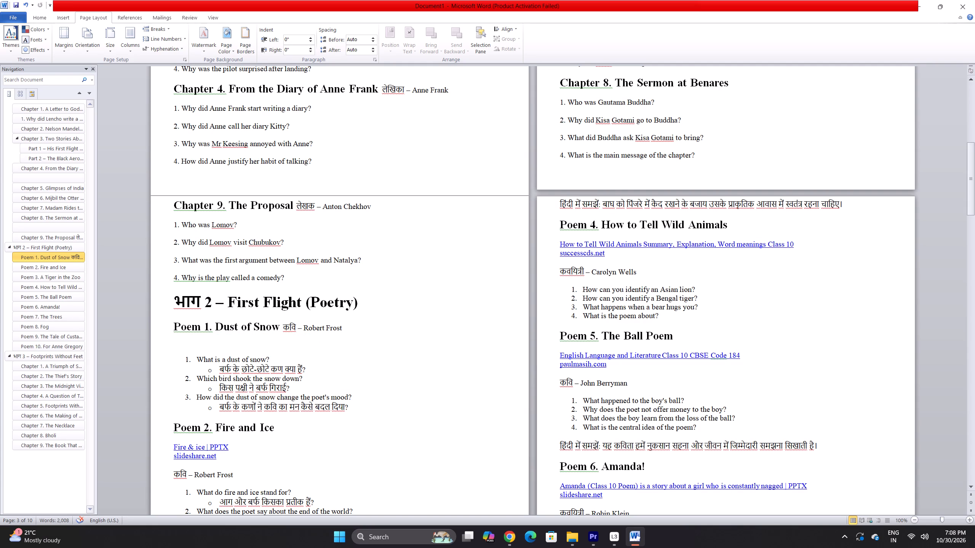
pyautogui.press('BackSpace')
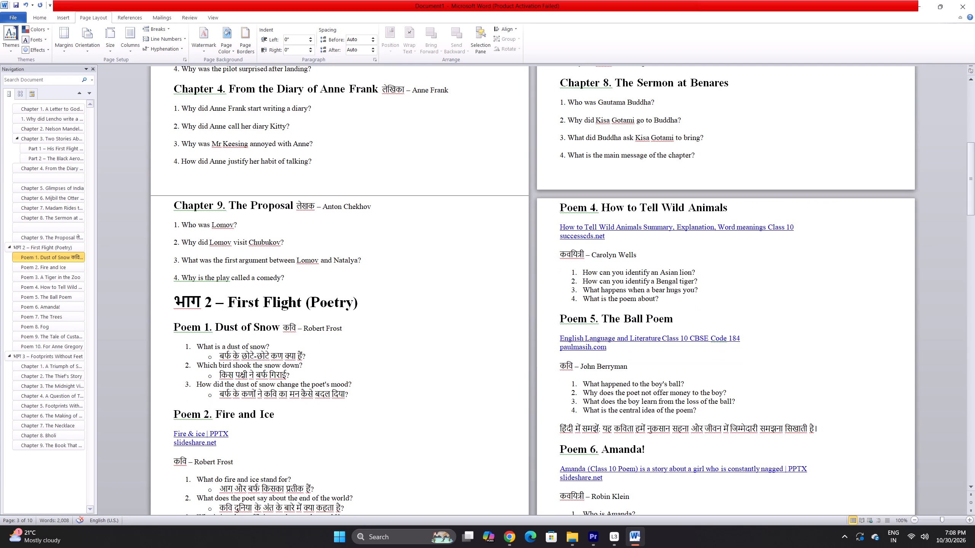
# Delete the bulleted Hindi translations under all three Poem 1 questions.
pyautogui.moveTo(308, 356); pyautogui.dragTo(219, 358)
pyautogui.press('BackSpace')
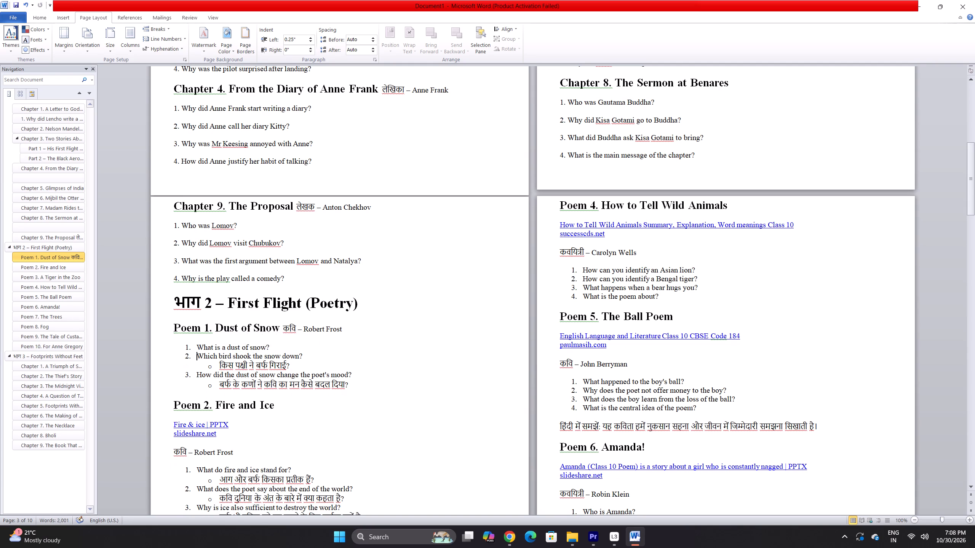
pyautogui.moveTo(313, 365); pyautogui.dragTo(219, 366)
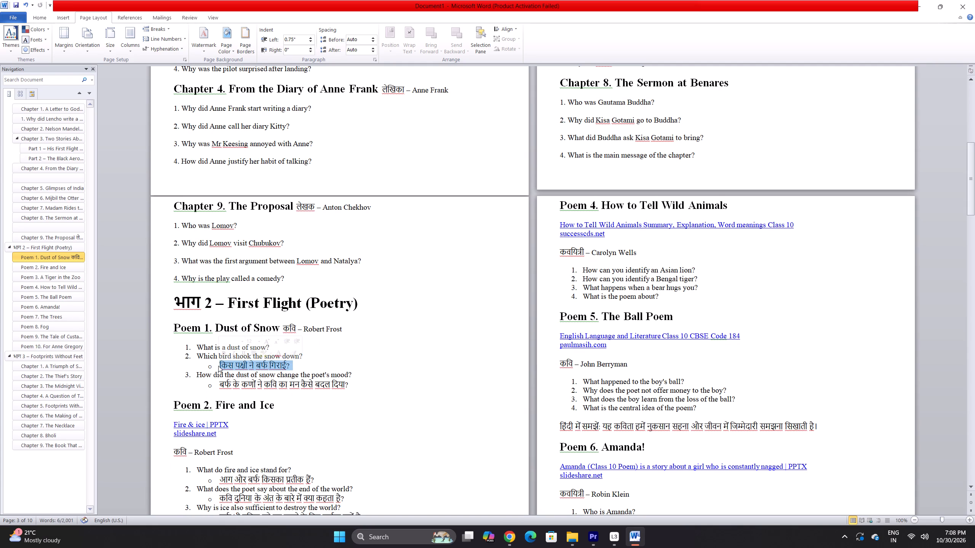
pyautogui.press('BackSpace')
pyautogui.moveTo(356, 375); pyautogui.dragTo(254, 378)
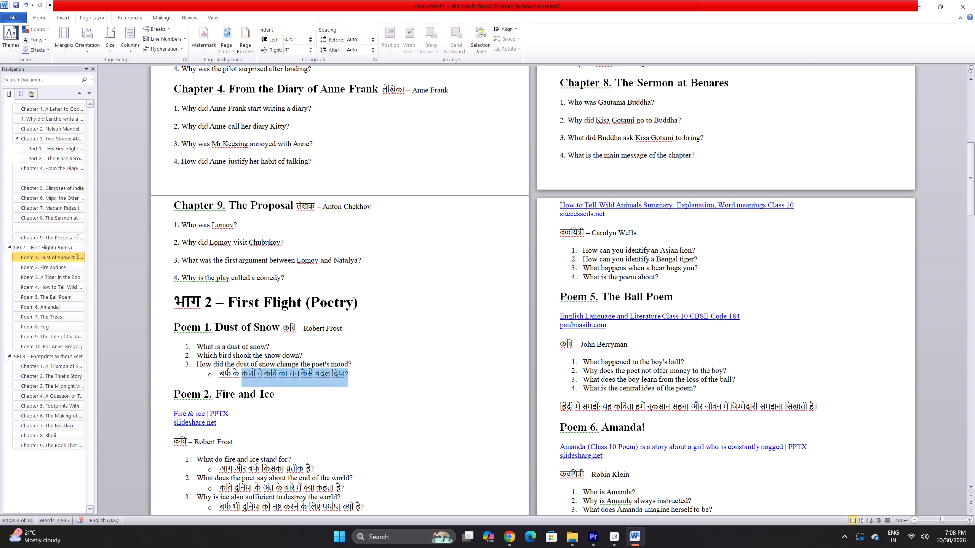
pyautogui.moveTo(254, 378); pyautogui.dragTo(219, 378)
pyautogui.press('BackSpace')
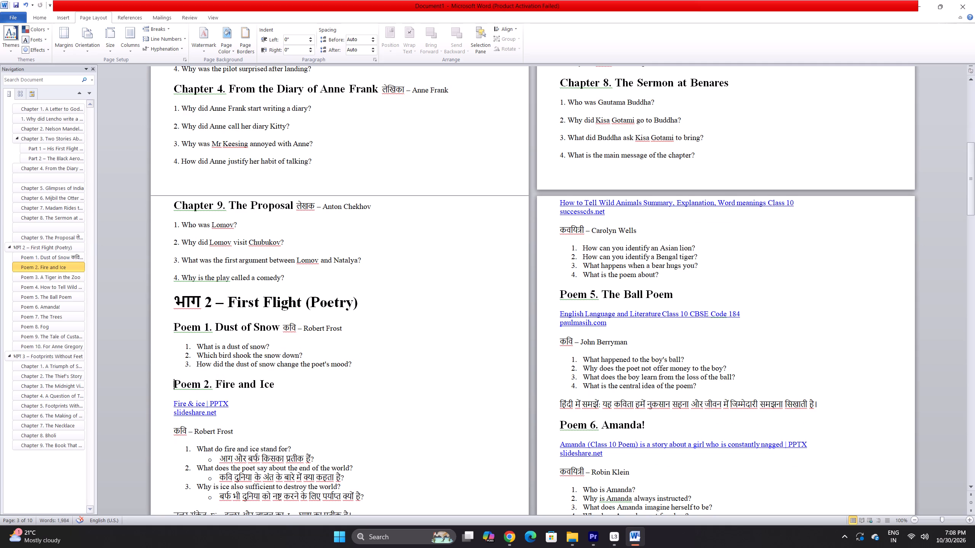
# Delete the source link under the Poem 2 heading and join the "कवि – Robert Frost" line to the heading, separated by a space.
pyautogui.scroll(-2, 208, 373)
pyautogui.moveTo(223, 373); pyautogui.dragTo(222, 372)
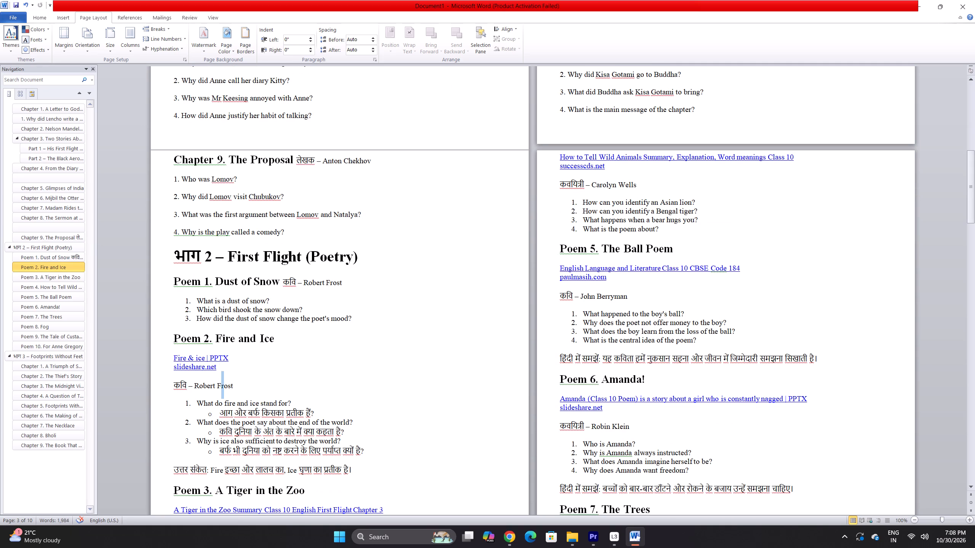
pyautogui.moveTo(222, 372); pyautogui.dragTo(183, 360)
pyautogui.click(256, 376)
pyautogui.moveTo(173, 387); pyautogui.dragTo(176, 374)
pyautogui.moveTo(176, 374); pyautogui.dragTo(174, 357)
pyautogui.press('BackSpace')
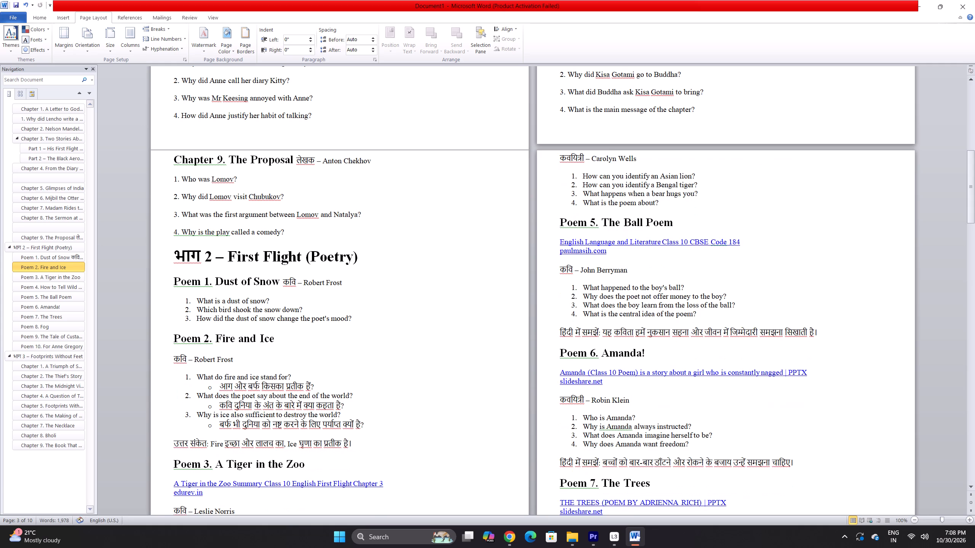
pyautogui.press('BackSpace')
pyautogui.press('space')
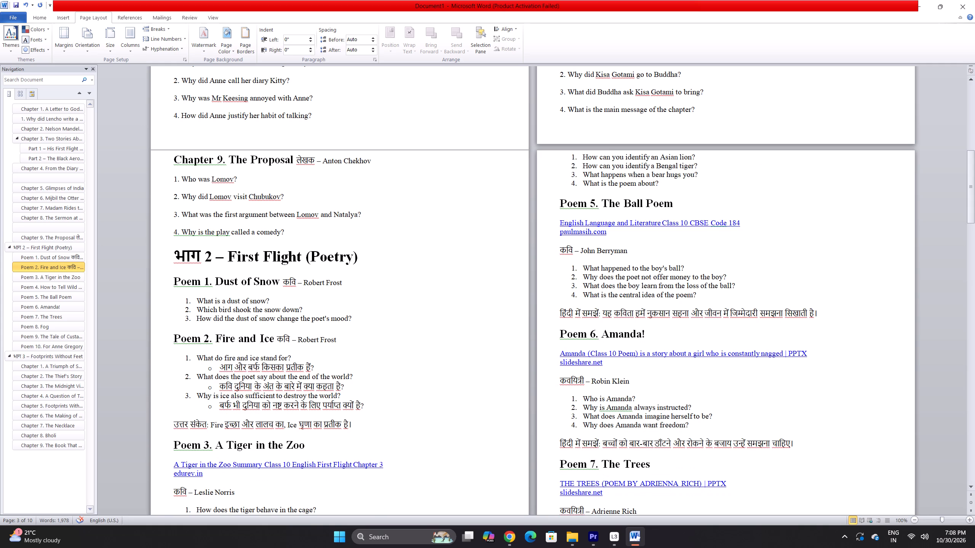
# Delete the bulleted Hindi translations under all three Poem 2 questions and the "उत्तर संकेत" line below them.
pyautogui.moveTo(320, 366); pyautogui.dragTo(228, 368)
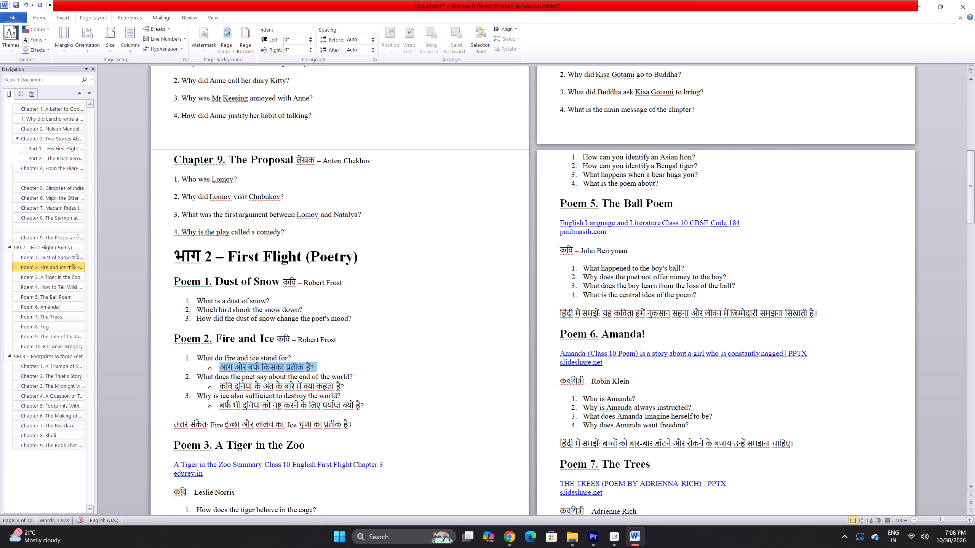
pyautogui.moveTo(228, 368); pyautogui.dragTo(225, 368)
pyautogui.press('BackSpace')
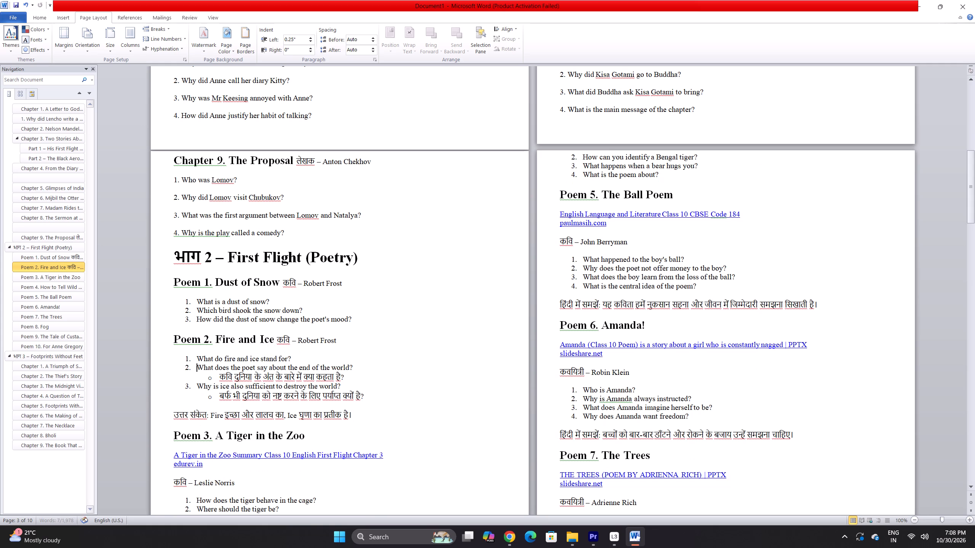
pyautogui.moveTo(344, 377); pyautogui.dragTo(225, 377)
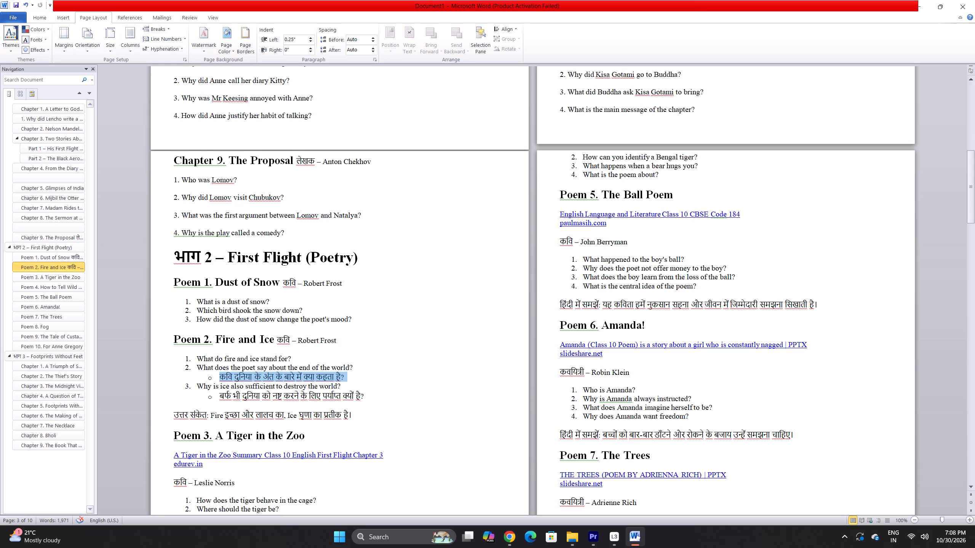
pyautogui.moveTo(225, 377); pyautogui.dragTo(219, 377)
pyautogui.press('BackSpace')
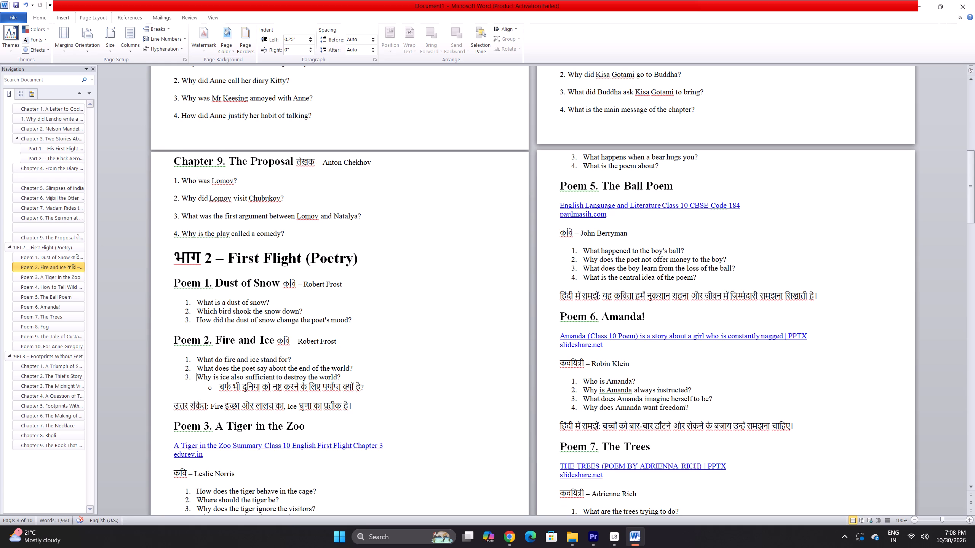
pyautogui.moveTo(366, 386); pyautogui.dragTo(222, 389)
pyautogui.press('BackSpace')
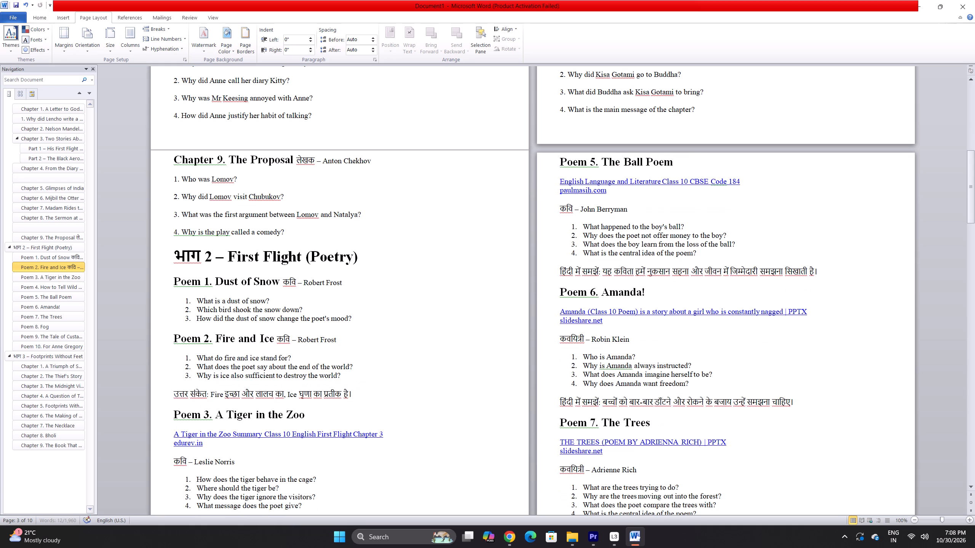
pyautogui.moveTo(364, 398); pyautogui.dragTo(180, 394)
pyautogui.press('BackSpace')
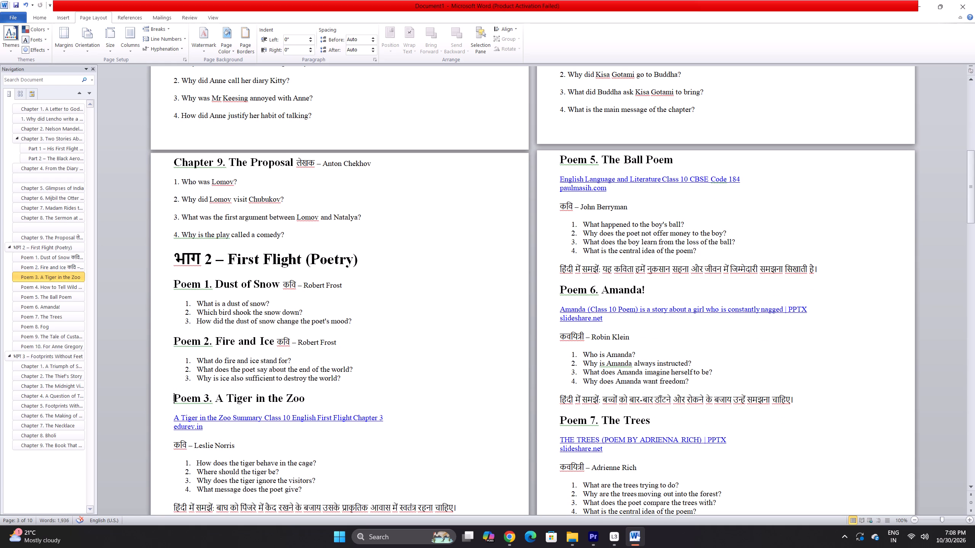
# Delete the source link under the Poem 3 heading and join the "कवि – Leslie Norris" line to the heading, separated by a space.
pyautogui.scroll(-2, 193, 390)
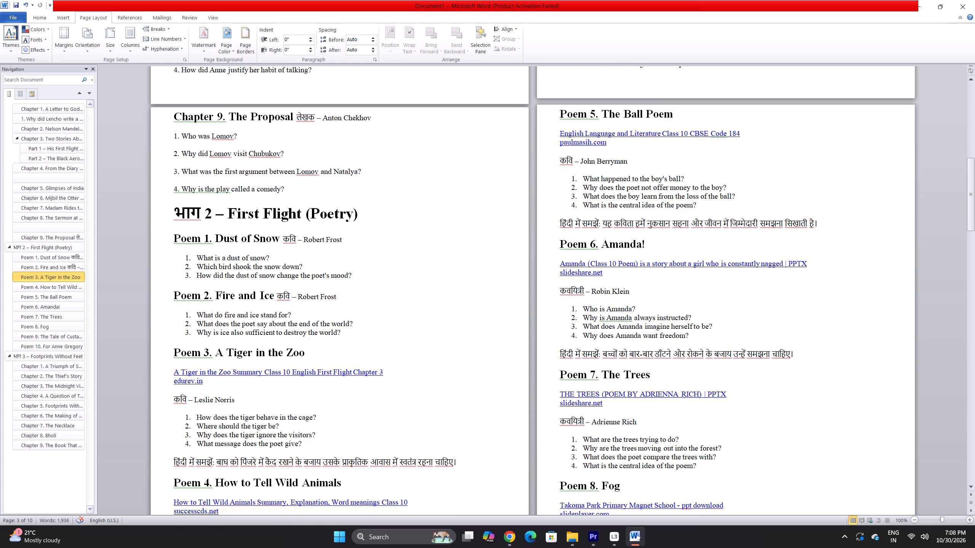
pyautogui.moveTo(205, 383); pyautogui.dragTo(175, 371)
pyautogui.press('BackSpace')
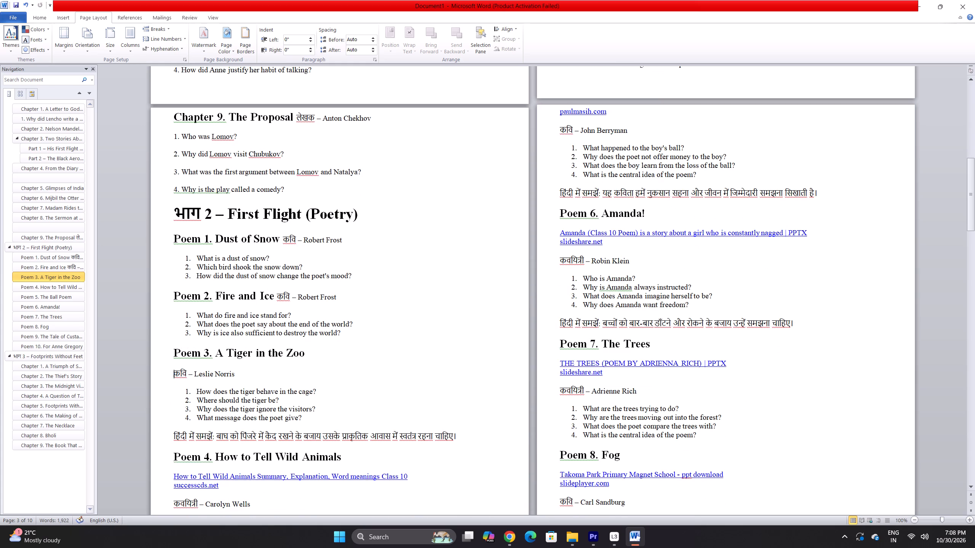
pyautogui.press('BackSpace')
pyautogui.press('space')
# Delete the "हिंदी में समझें" explanation line below the Poem 3 questions.
pyautogui.scroll(-2, 310, 408)
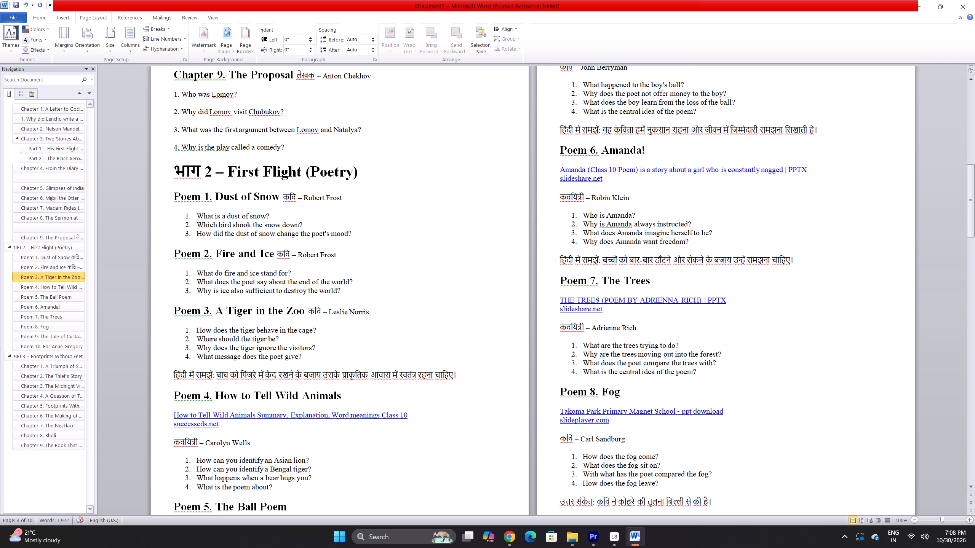
pyautogui.moveTo(457, 373); pyautogui.dragTo(172, 376)
pyautogui.press('BackSpace')
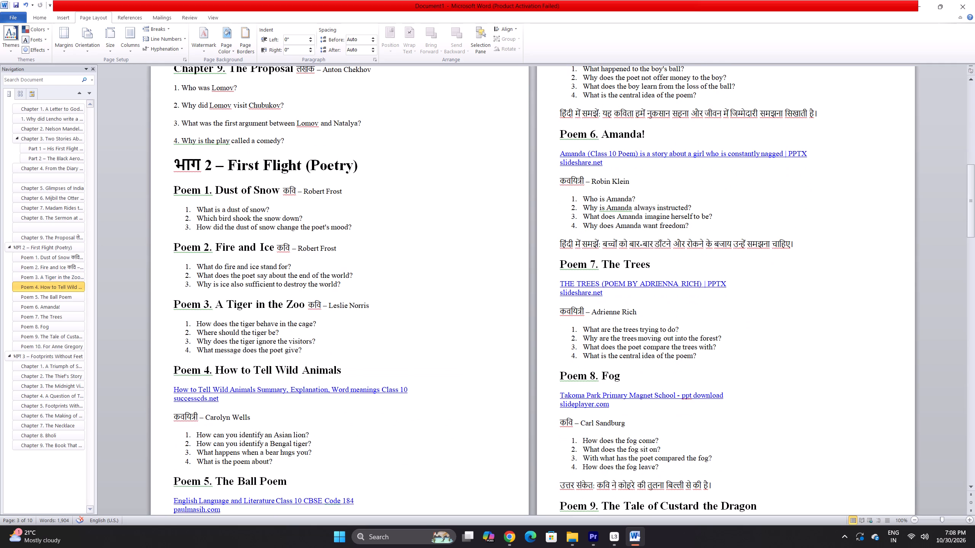
# Delete the source link under the Poem 4 heading and join the "कवयित्री – Carolyn Wells" line to the heading, separated by a space.
pyautogui.moveTo(245, 398); pyautogui.dragTo(167, 389)
pyautogui.press('BackSpace')
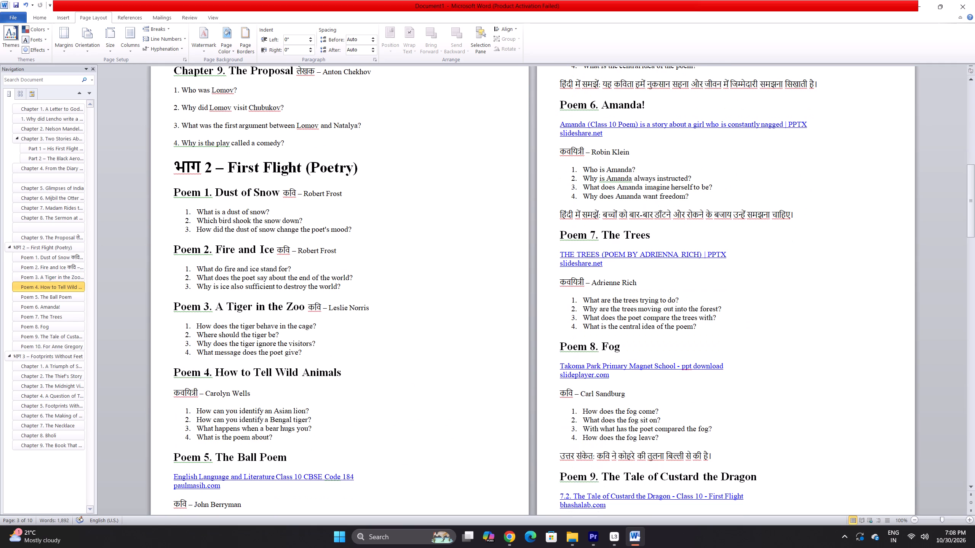
pyautogui.press('BackSpace')
pyautogui.press('space')
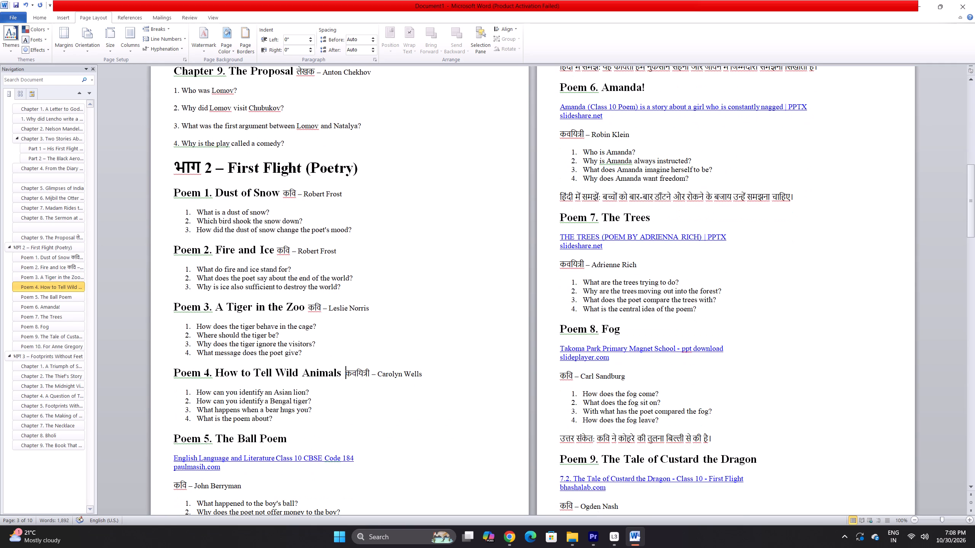
# Delete the source link under the Poem 5 heading and join the "कवि – John Berryman" line to the heading, separated by a space.
pyautogui.scroll(-1, 310, 410)
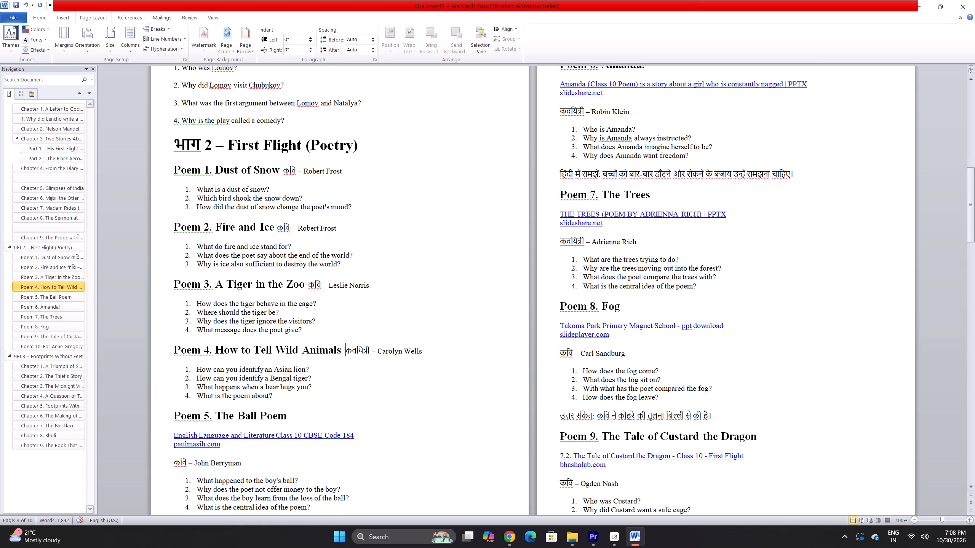
pyautogui.scroll(-2, 283, 419)
pyautogui.moveTo(235, 400); pyautogui.dragTo(174, 391)
pyautogui.press('BackSpace')
pyautogui.press('BackSpace')
pyautogui.press('space')
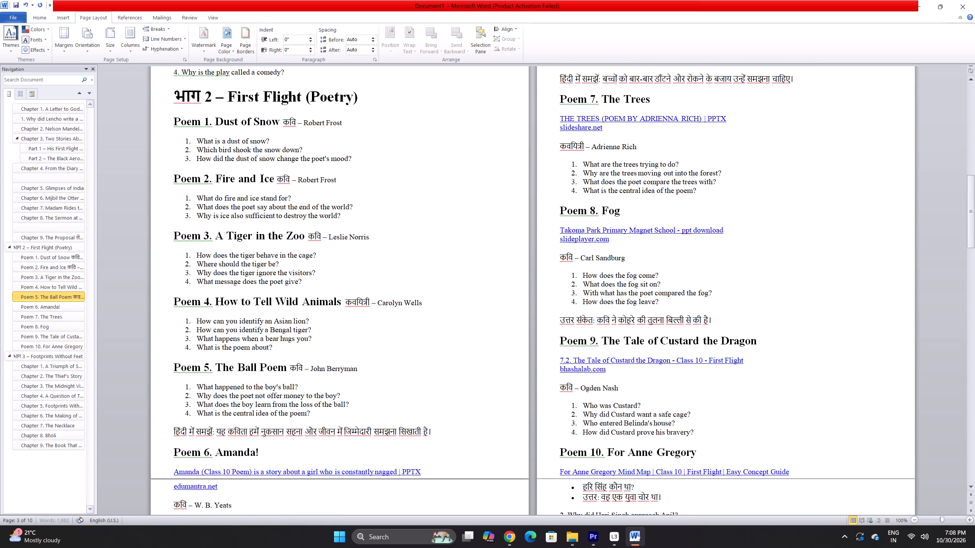
# Delete the "हिंदी में समझें" explanation line below the Poem 5 questions.
pyautogui.moveTo(437, 432); pyautogui.dragTo(175, 430)
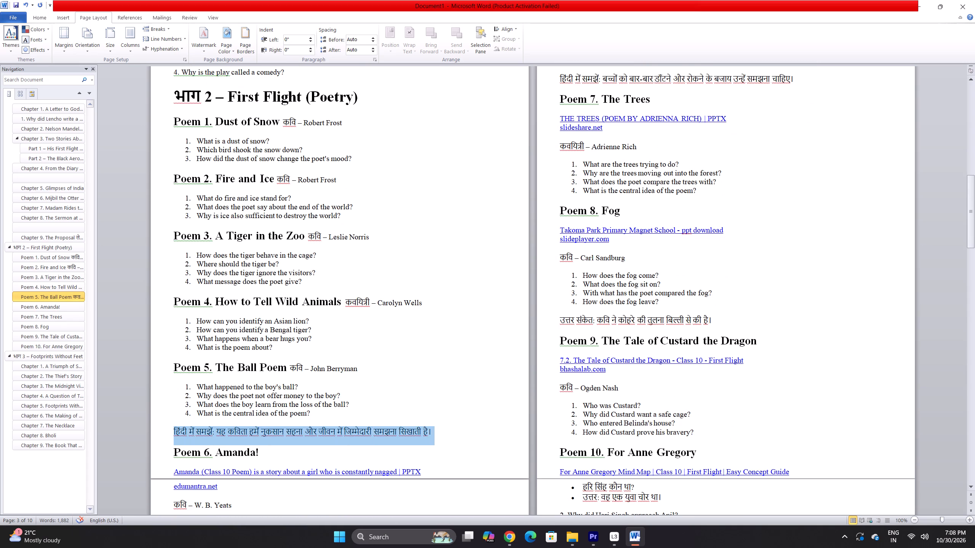
pyautogui.moveTo(175, 430); pyautogui.dragTo(174, 430)
pyautogui.press('BackSpace')
# Delete the source link under the Poem 6 heading and join the "कवयित्री – Robin Klein" line to the heading, separated by a space.
pyautogui.scroll(-3, 176, 431)
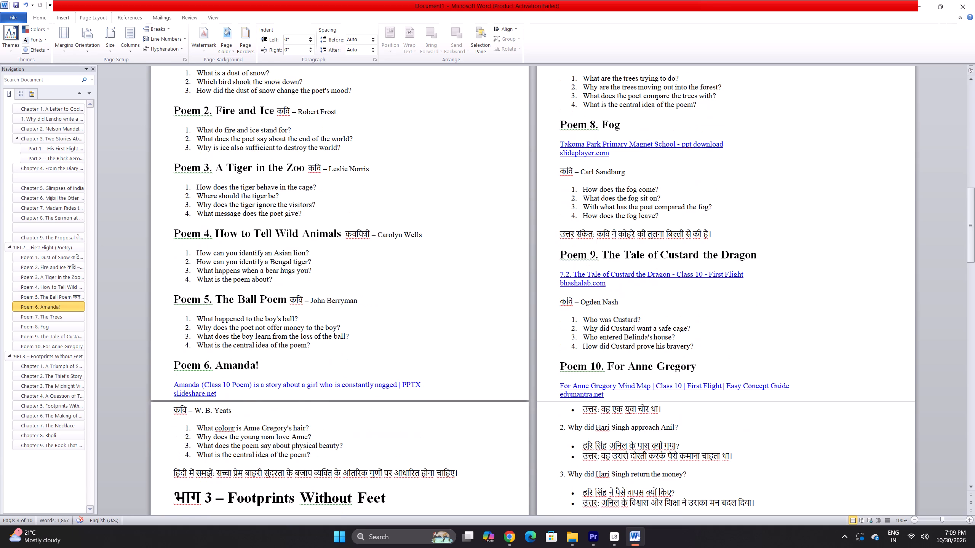
pyautogui.moveTo(229, 397); pyautogui.dragTo(176, 384)
pyautogui.press('BackSpace')
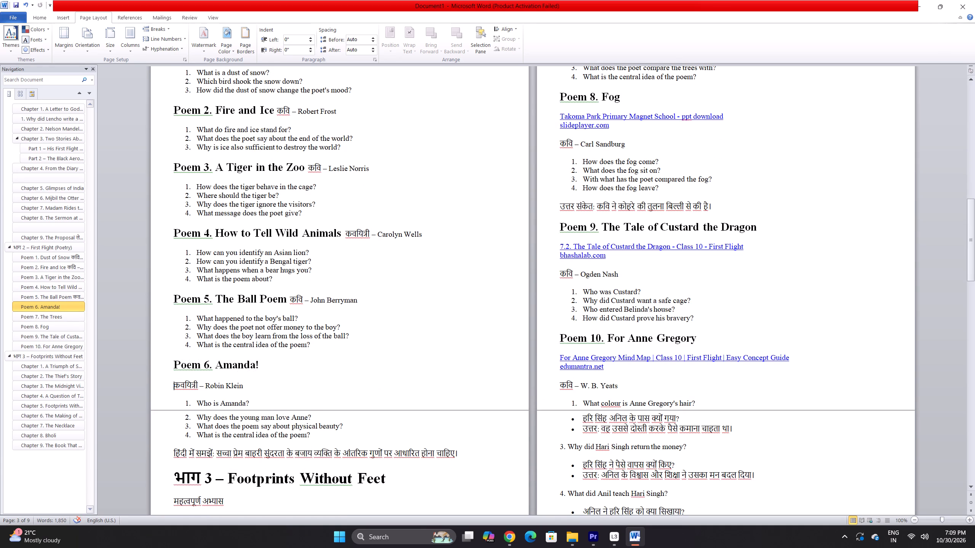
pyautogui.press('BackSpace')
pyautogui.press('space')
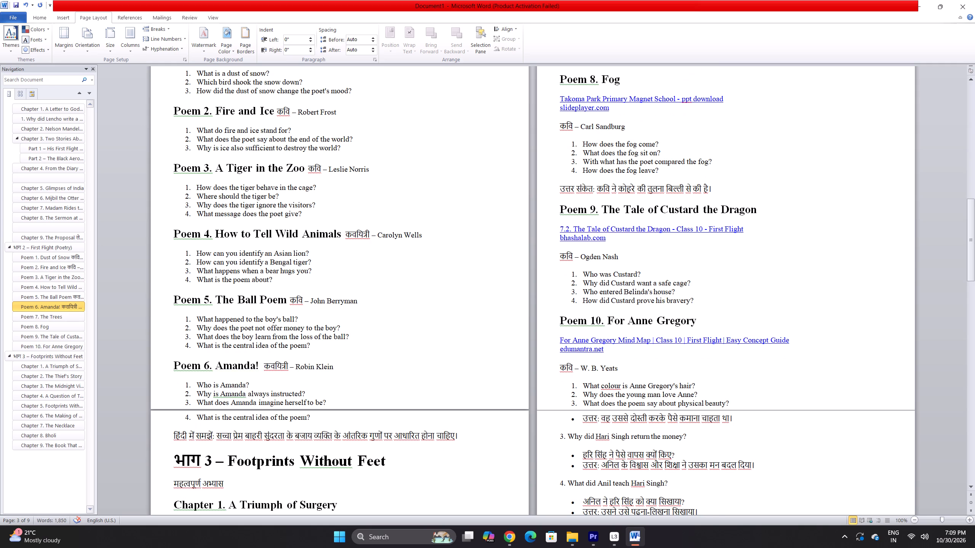
# Delete the "हिंदी में समझें" explanation line below the Poem 6 questions.
pyautogui.scroll(11, 240, 347)
pyautogui.scroll(-1, 249, 345)
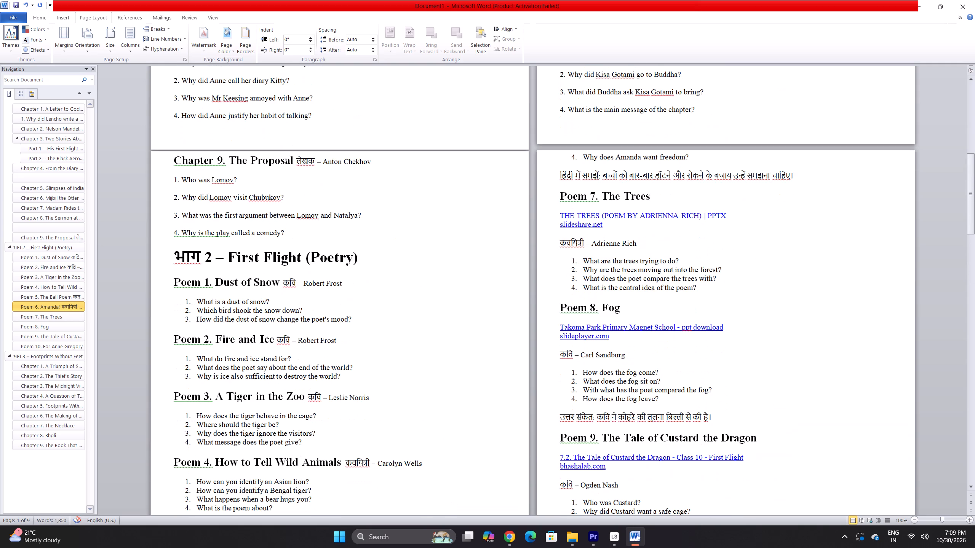
pyautogui.moveTo(796, 178); pyautogui.dragTo(563, 181)
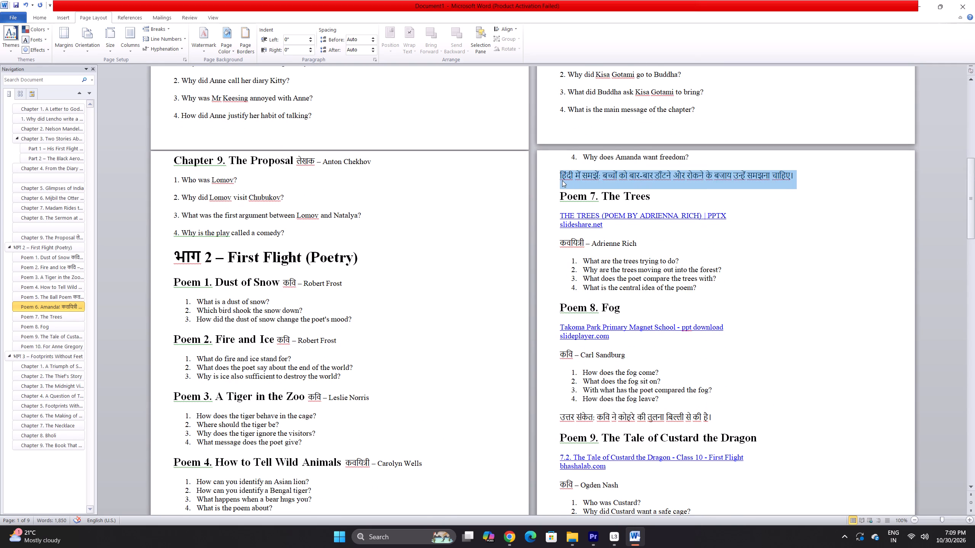
pyautogui.press('BackSpace')
# Join the question "Who is Amanda?" to the Poem 6 heading line after the poet's name and number it "1.".
pyautogui.scroll(-7, 549, 183)
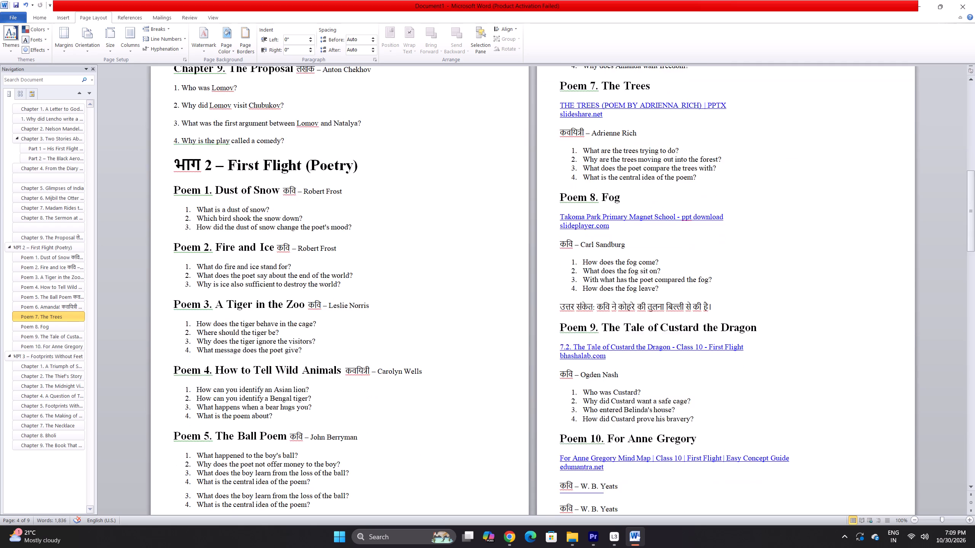
pyautogui.scroll(-6, 265, 382)
pyautogui.click(185, 313)
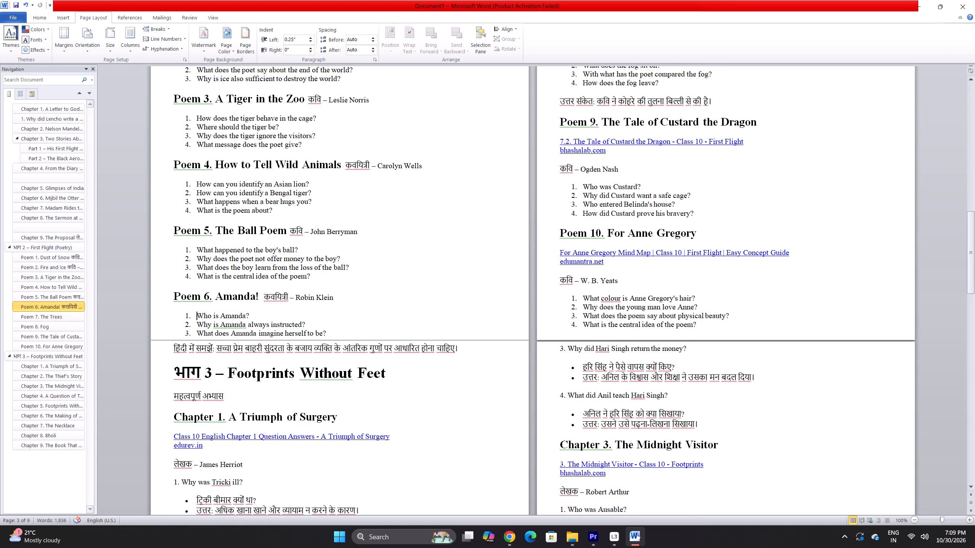
pyautogui.press('BackSpace')
pyautogui.press('BackSpace')
pyautogui.press('BackSpace')
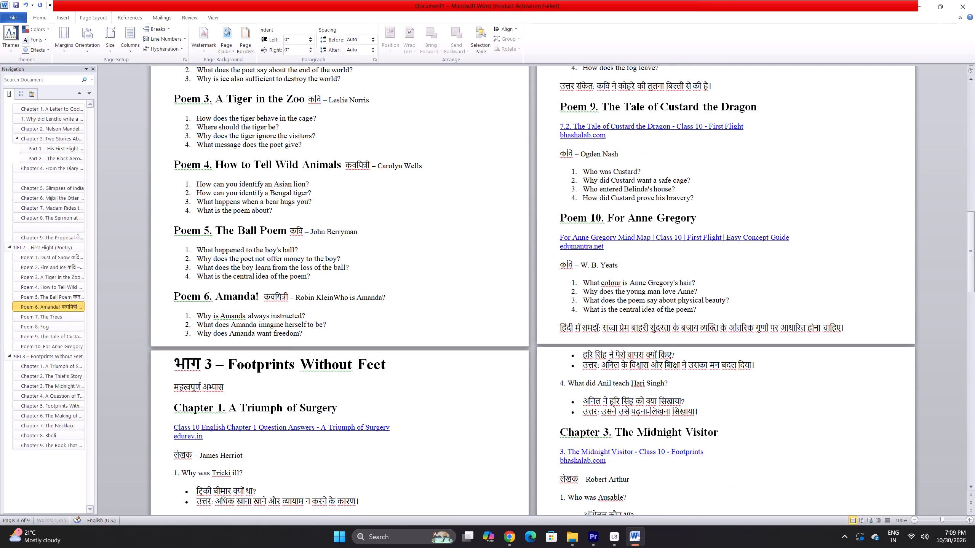
pyautogui.press('Return')
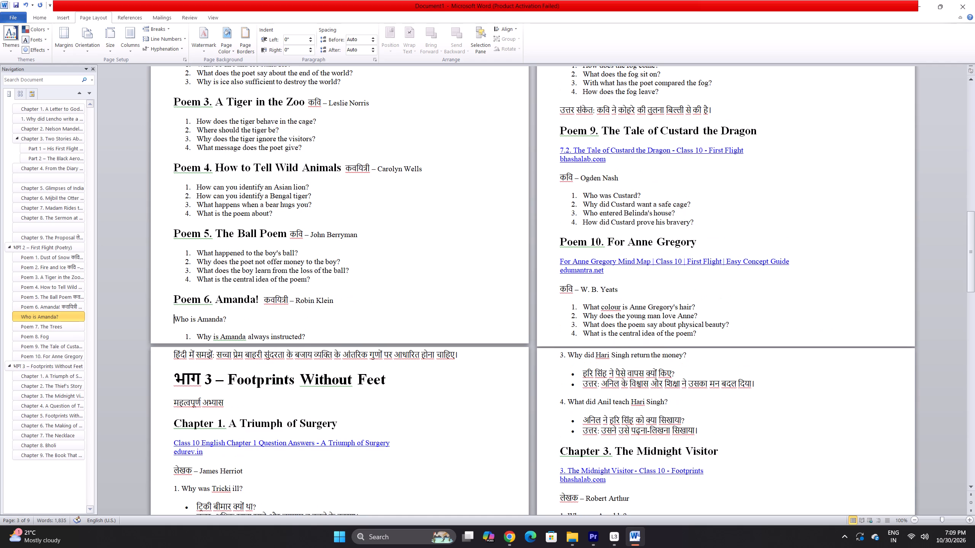
pyautogui.press('Return')
pyautogui.press('BackSpace')
pyautogui.press('BackSpace')
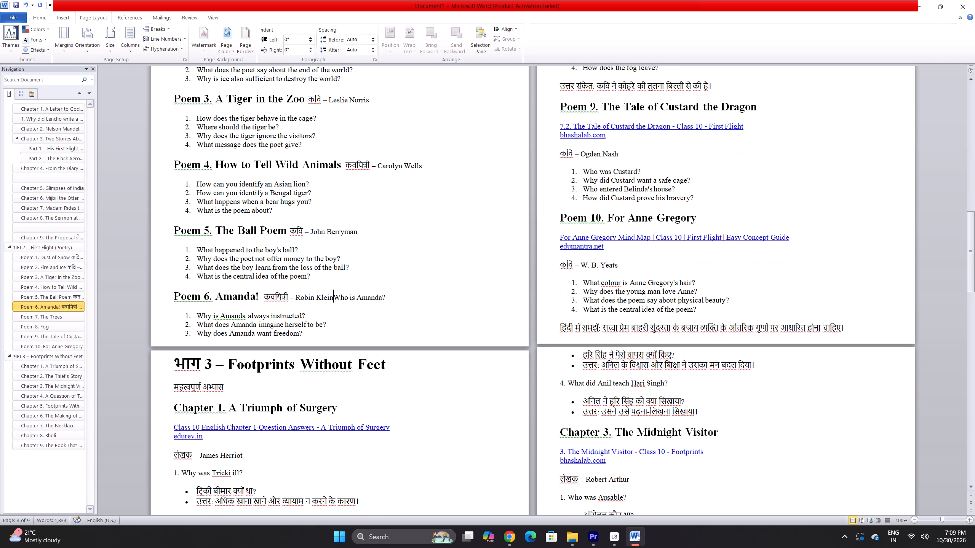
pyautogui.press('space')
pyautogui.write('1.')
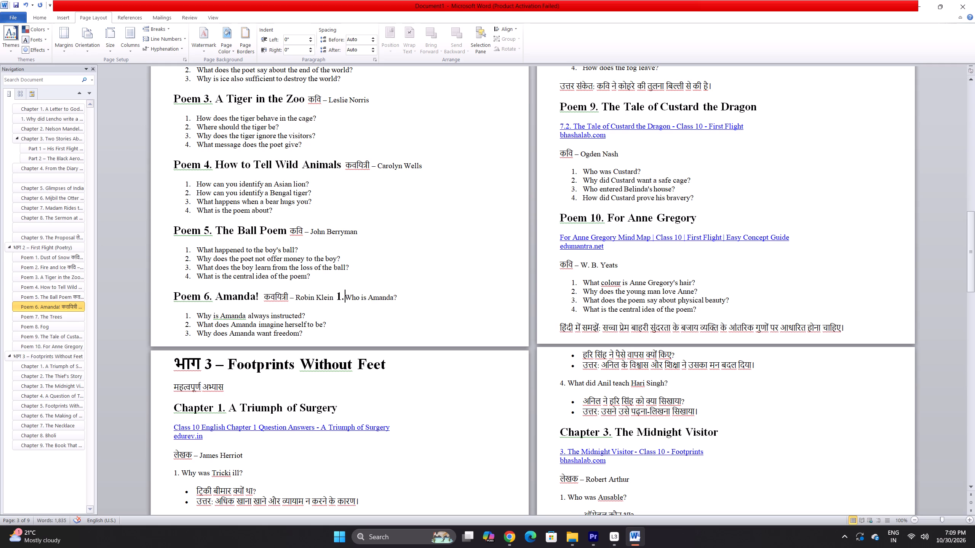
# Replace the automatic numbers of the next two Poem 6 questions with plain-text "2." and "3.".
pyautogui.click(189, 317)
pyautogui.write('2.')
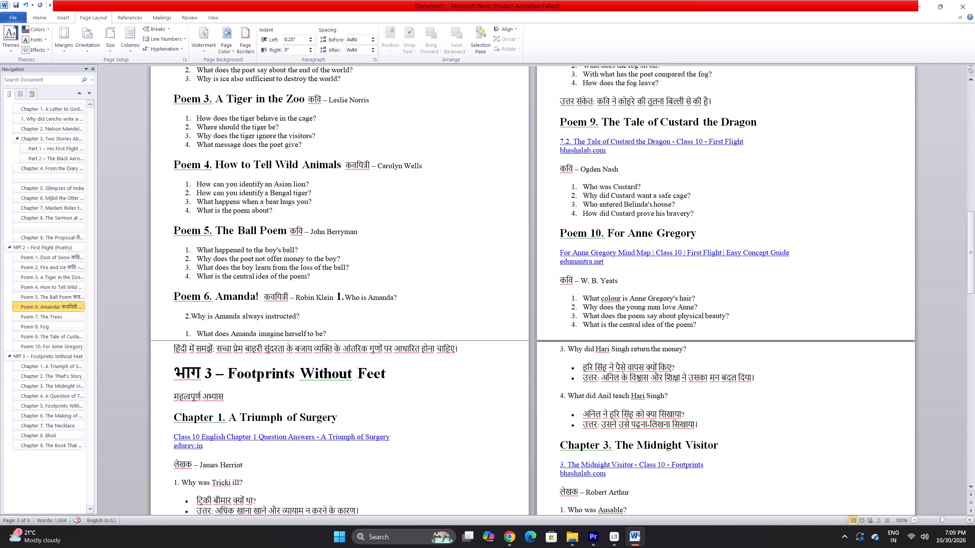
pyautogui.click(188, 335)
pyautogui.write('3.')
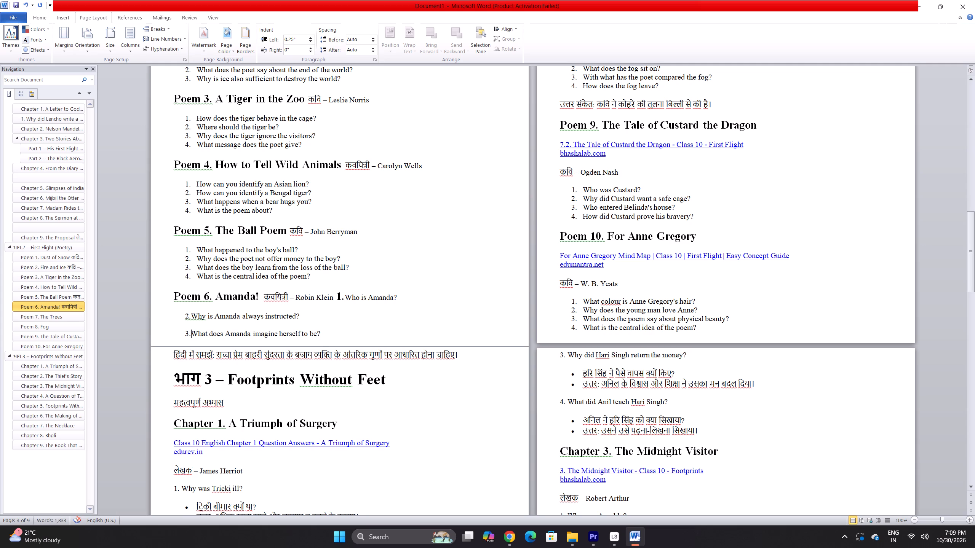
# Remove the indent of Poem 6 question 2, keeping it on its own line below the heading.
pyautogui.moveTo(323, 336); pyautogui.dragTo(181, 317)
pyautogui.click(181, 317)
pyautogui.press('BackSpace')
pyautogui.press('BackSpace')
pyautogui.press('Return')
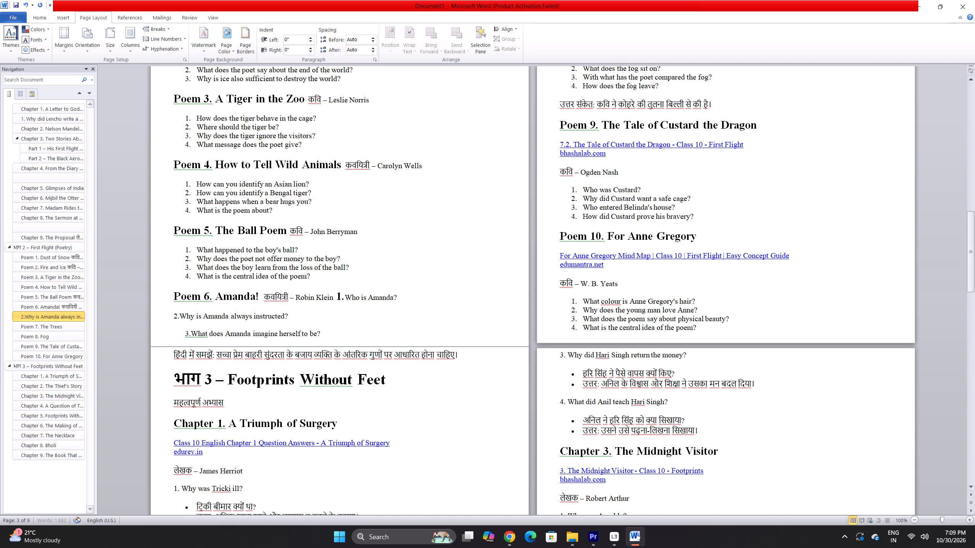
pyautogui.press('Return')
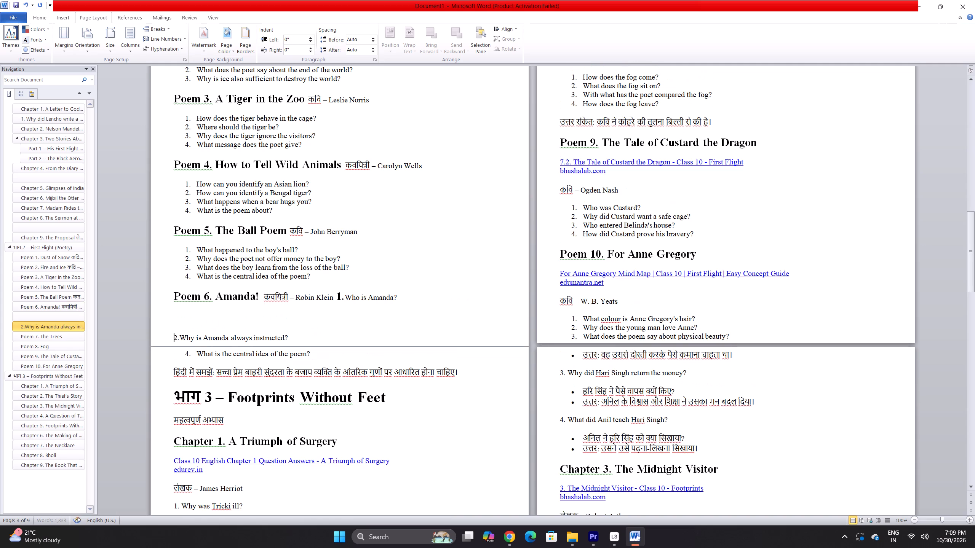
pyautogui.press('BackSpace')
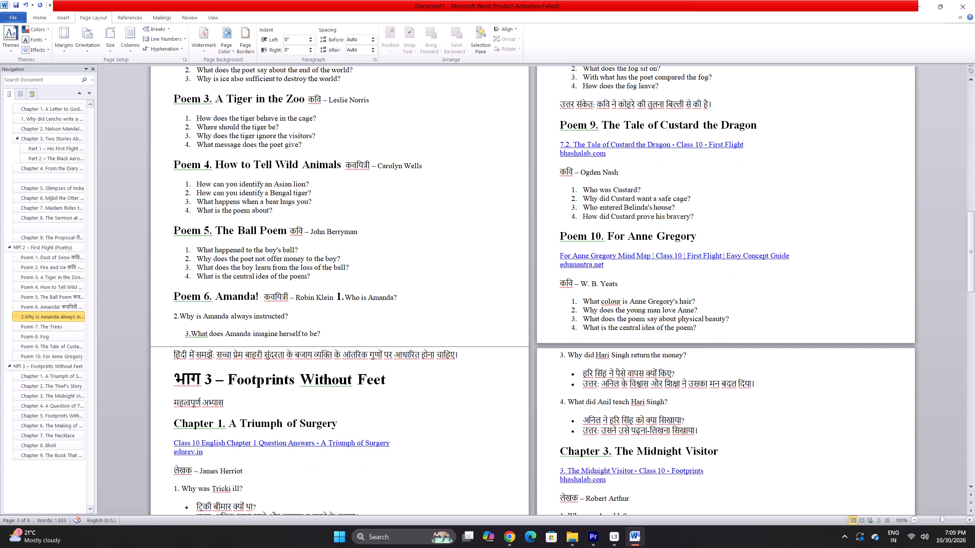
# Join Poem 6 question 3 to the end of the question 2 line, separated by a space.
pyautogui.click(184, 333)
pyautogui.press('BackSpace')
pyautogui.press('BackSpace')
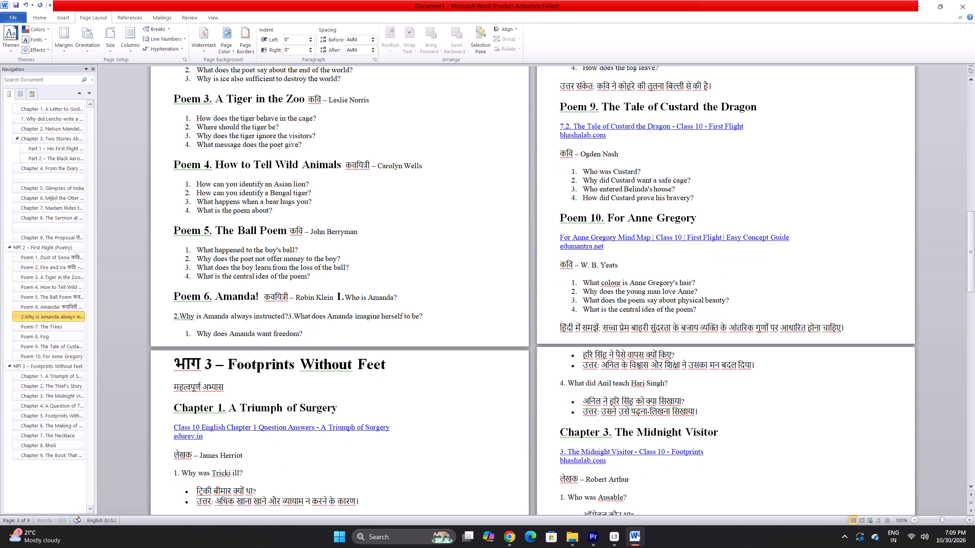
pyautogui.press('space')
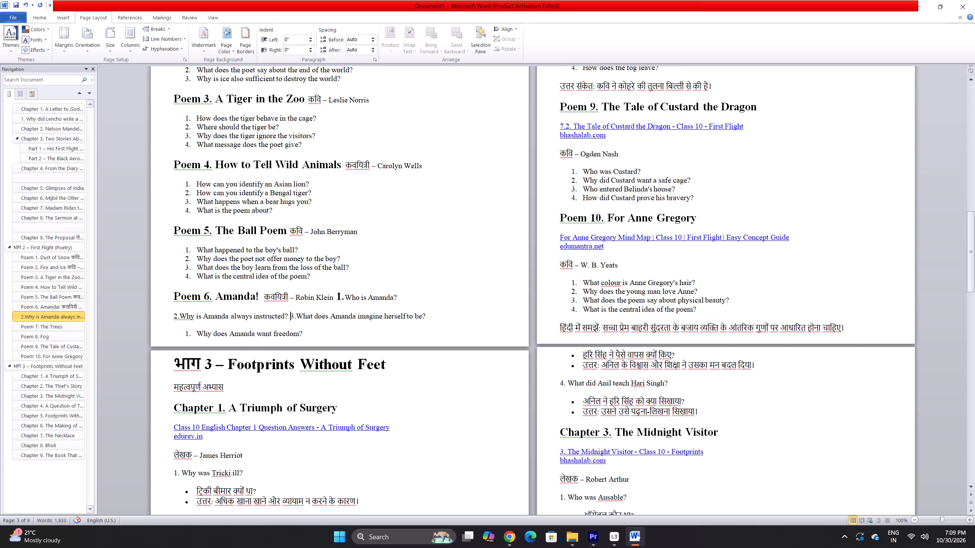
# Replace the automatic number of "Why does Amanda want freedom?" with a plain-text "4." followed by a space.
pyautogui.click(189, 331)
pyautogui.write('4.')
pyautogui.press('space')
# Add a space after "2." and "3." in the joined Poem 6 line and widen the gap between the two questions.
pyautogui.click(173, 317)
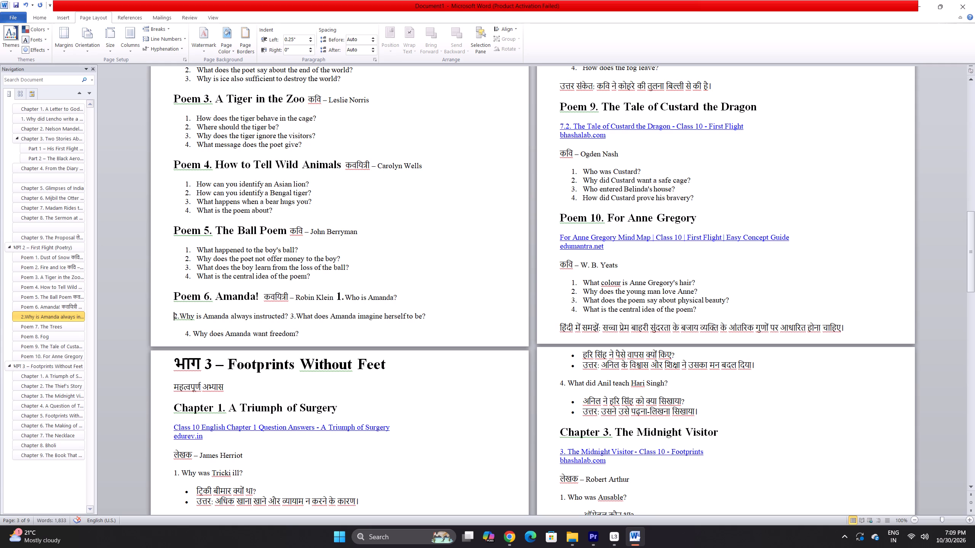
pyautogui.press('space')
pyautogui.click(182, 316)
pyautogui.press('space')
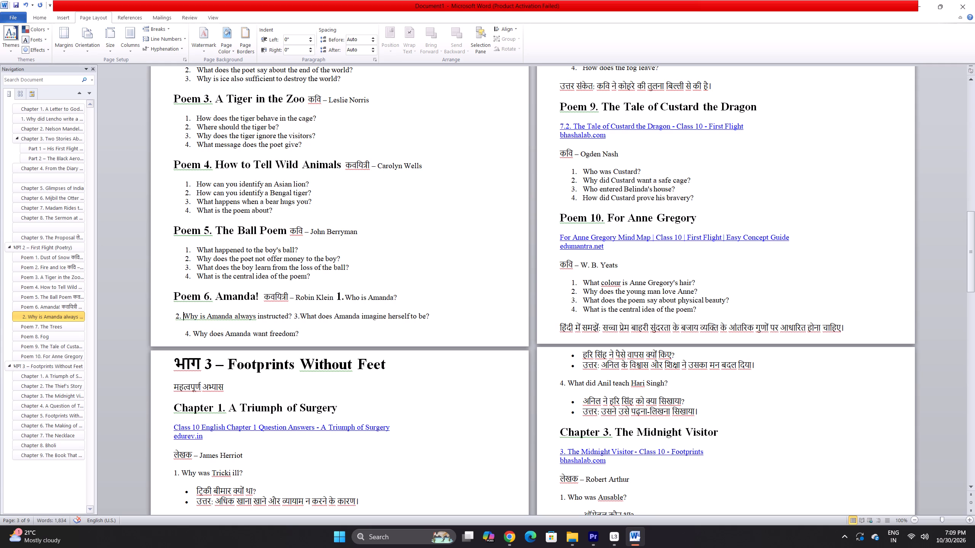
pyautogui.click(335, 325)
pyautogui.click(300, 315)
pyautogui.press('space')
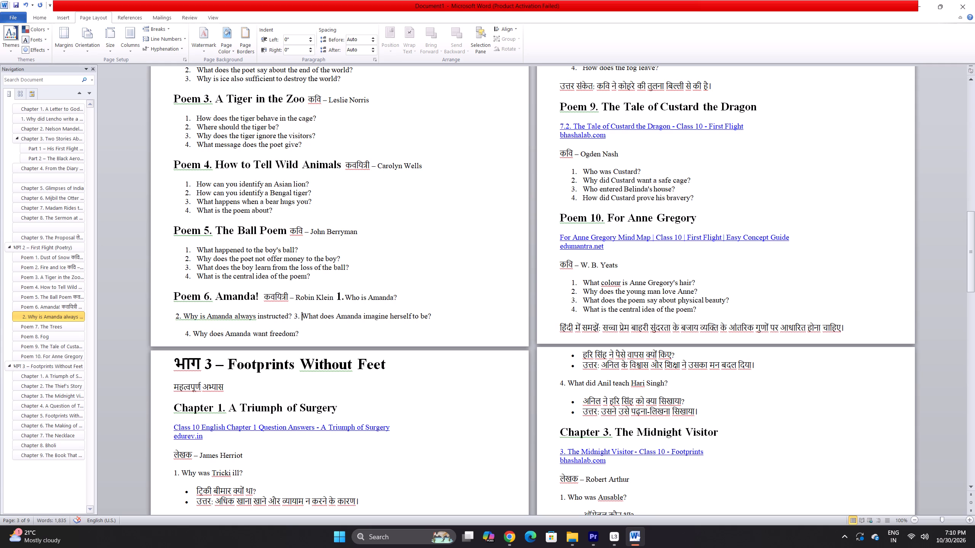
pyautogui.click(294, 316)
pyautogui.press('space')
pyautogui.press('space')
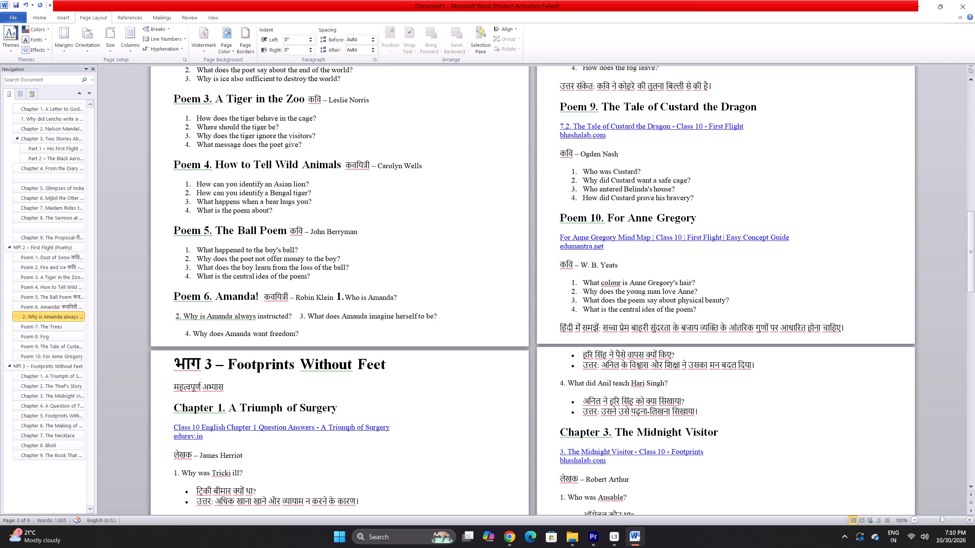
pyautogui.press('space')
# Add two more spaces before the "1." on the Poem 6 heading line.
pyautogui.click(337, 295)
pyautogui.press('space')
pyautogui.press('space')
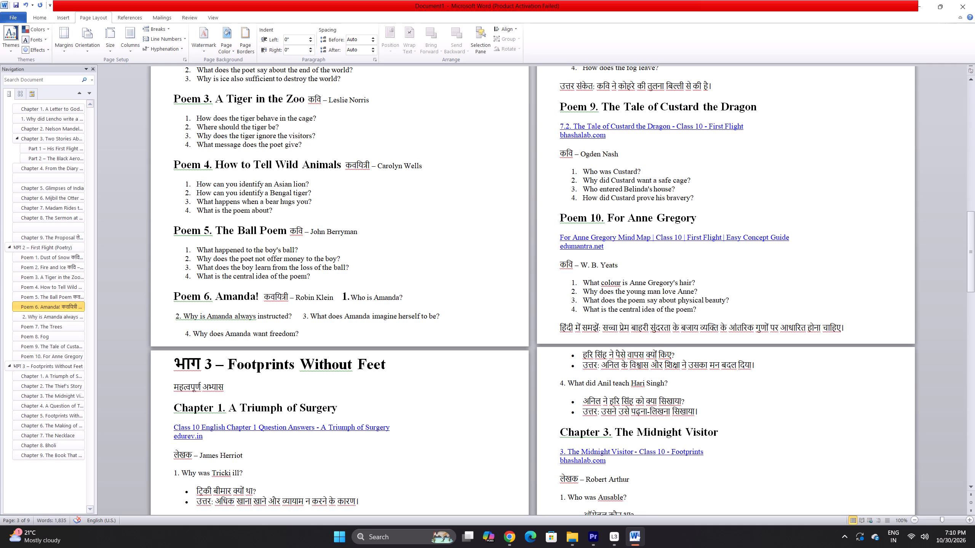
# Indent the combined line of Poem 6 questions 2 and 3 with six more spaces.
pyautogui.click(176, 315)
pyautogui.press('space')
pyautogui.press('space')
pyautogui.press('space')
pyautogui.press('space')
pyautogui.press('space')
pyautogui.press('space')
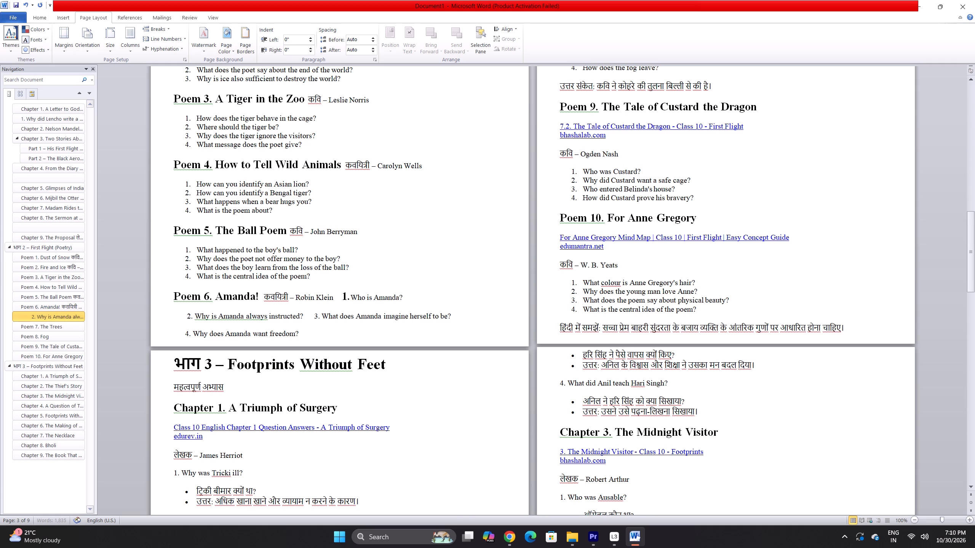
pyautogui.click(364, 327)
pyautogui.click(420, 346)
# Delete the source link under the Poem 7 heading and join the "कवयित्री – Adrienne Rich" line to the heading, separated by a space.
pyautogui.scroll(-3, 392, 298)
pyautogui.scroll(14, 392, 298)
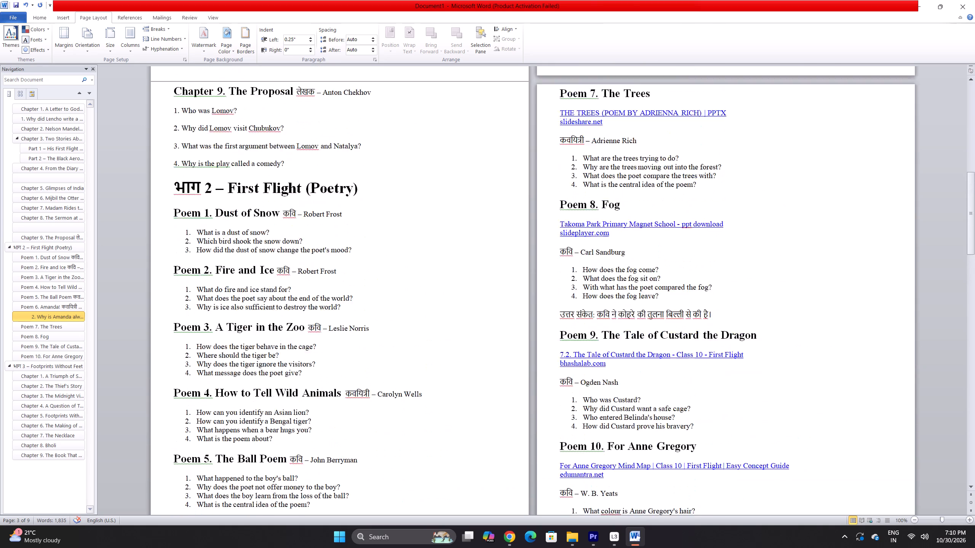
pyautogui.scroll(2, 398, 303)
pyautogui.scroll(-9, 396, 306)
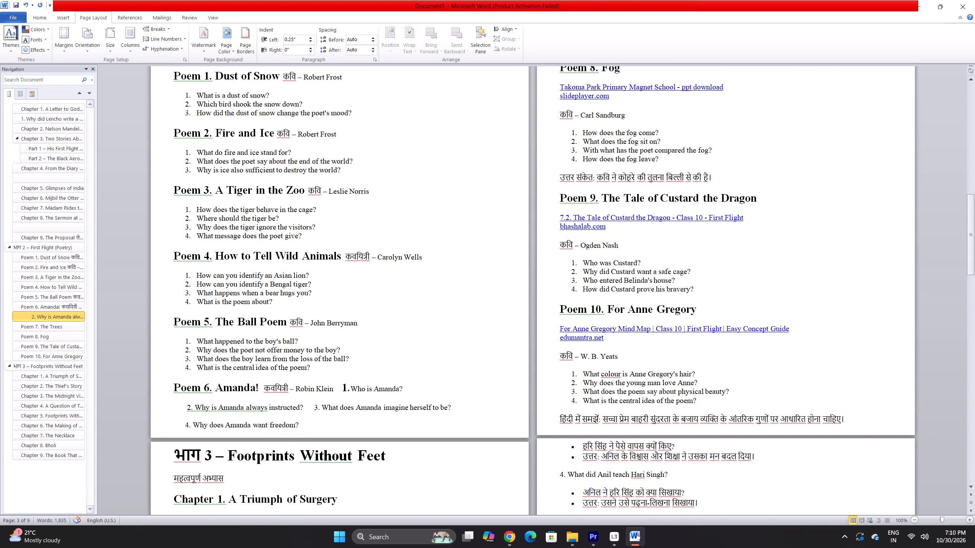
pyautogui.scroll(11, 480, 323)
pyautogui.moveTo(623, 238); pyautogui.dragTo(597, 234)
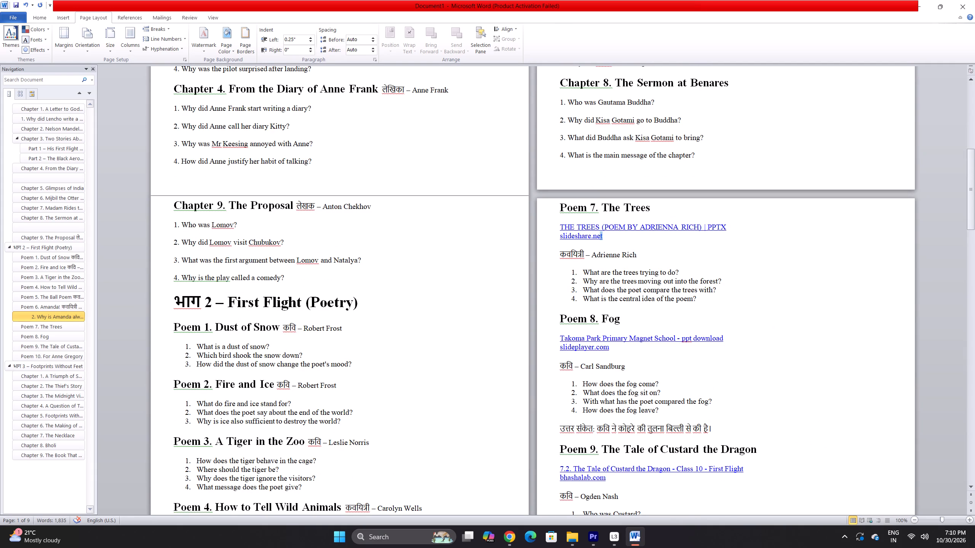
pyautogui.moveTo(597, 234); pyautogui.dragTo(568, 228)
pyautogui.press('BackSpace')
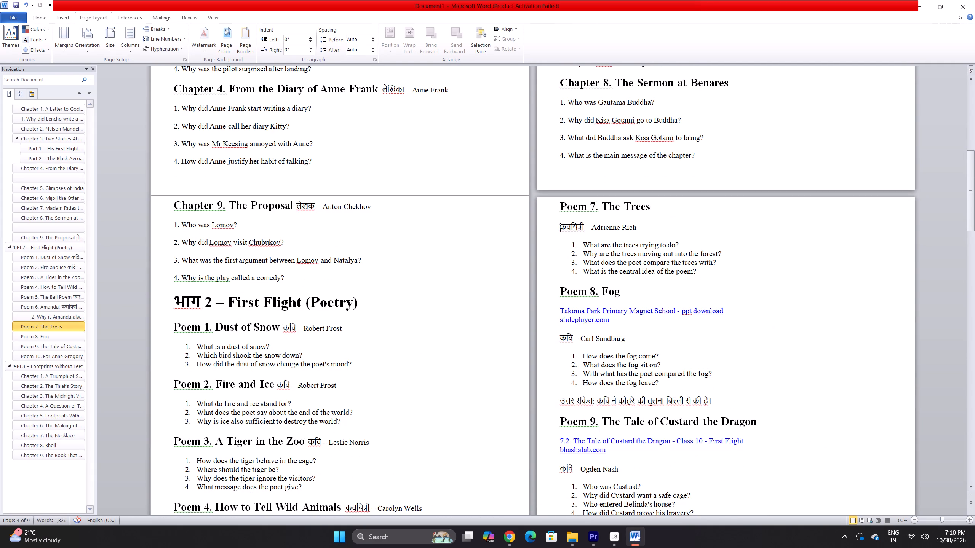
pyautogui.press('BackSpace')
pyautogui.press('space')
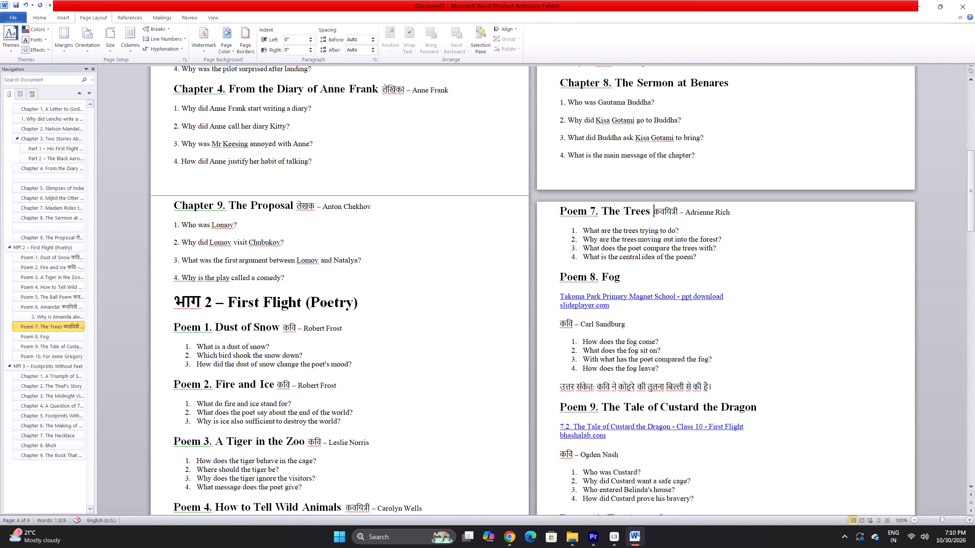
# Delete the source link under the Poem 8 heading and join the "कवि – Carl Sandburg" line to the heading, separated by a space.
pyautogui.moveTo(618, 310); pyautogui.dragTo(566, 299)
pyautogui.click(655, 311)
pyautogui.moveTo(628, 306); pyautogui.dragTo(594, 303)
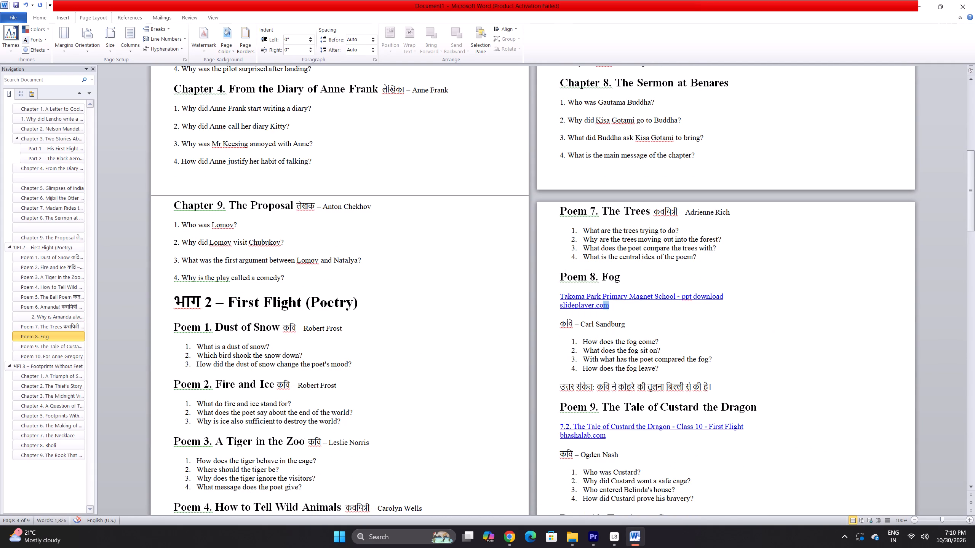
pyautogui.moveTo(594, 303); pyautogui.dragTo(564, 299)
pyautogui.press('BackSpace')
pyautogui.press('BackSpace')
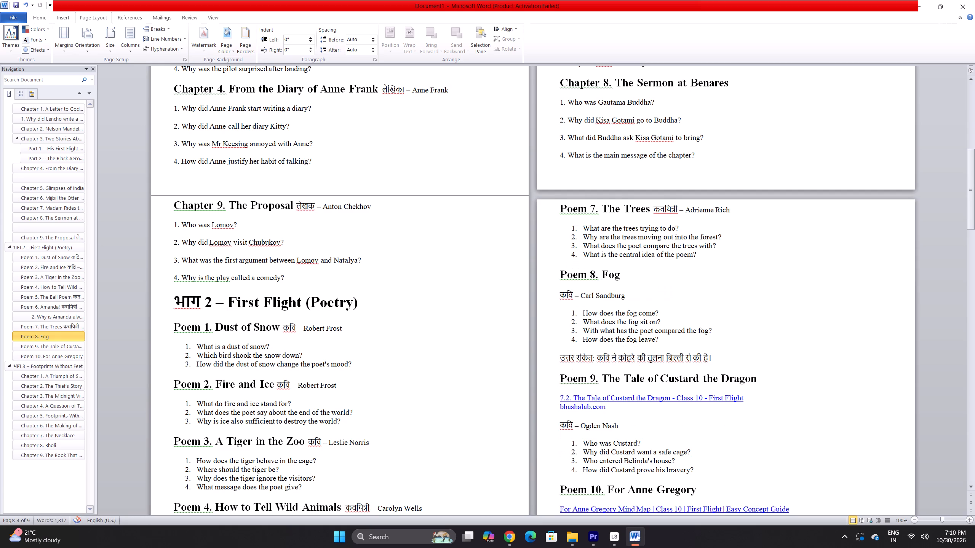
pyautogui.press('space')
# Delete the "उत्तर संकेत" answer hint line below the Poem 8 questions.
pyautogui.moveTo(718, 339); pyautogui.dragTo(716, 339)
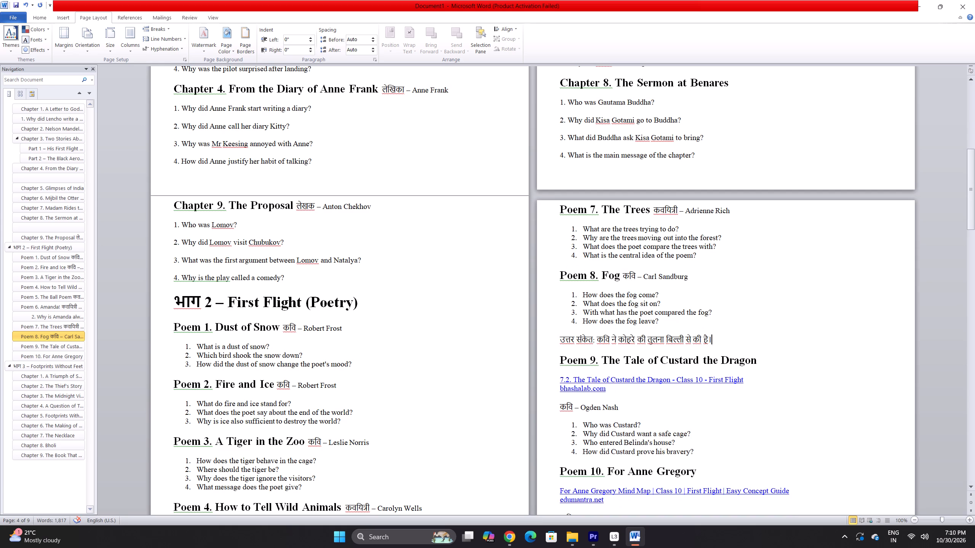
pyautogui.moveTo(716, 339); pyautogui.dragTo(569, 339)
pyautogui.press('BackSpace')
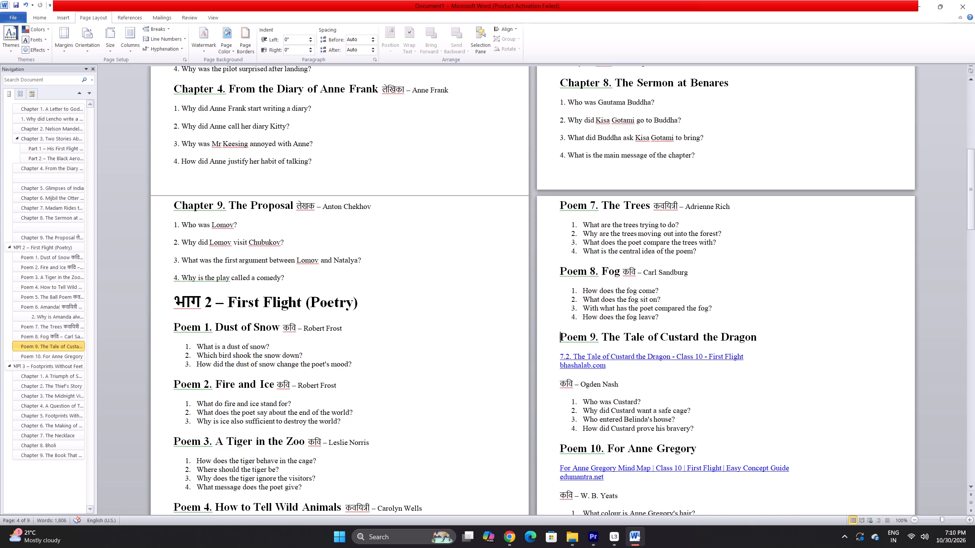
# Delete the source link under the Poem 9 heading and join the "कवि – Ogden Nash" line to the heading, separated by a space.
pyautogui.moveTo(606, 368); pyautogui.dragTo(558, 357)
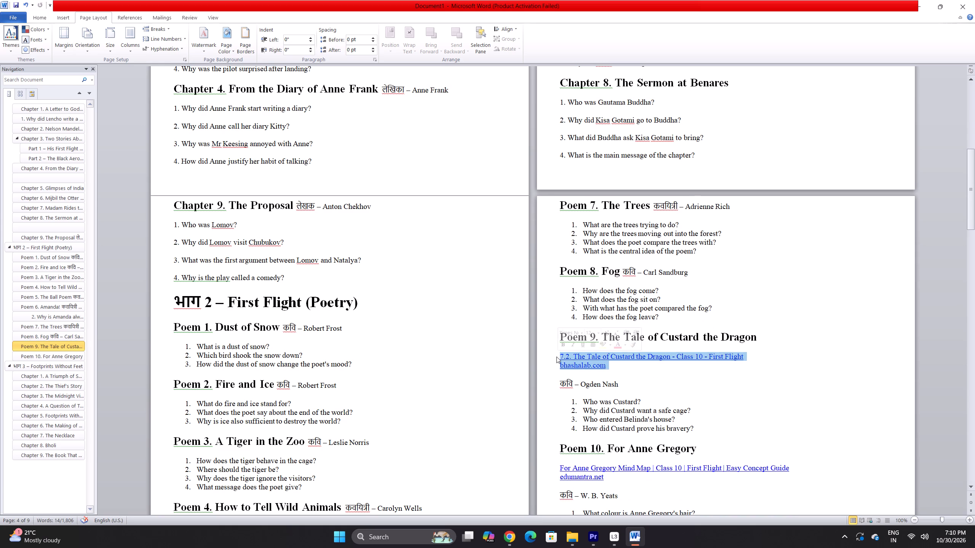
pyautogui.press('BackSpace')
pyautogui.press('BackSpace')
pyautogui.press('space')
pyautogui.scroll(-2, 571, 356)
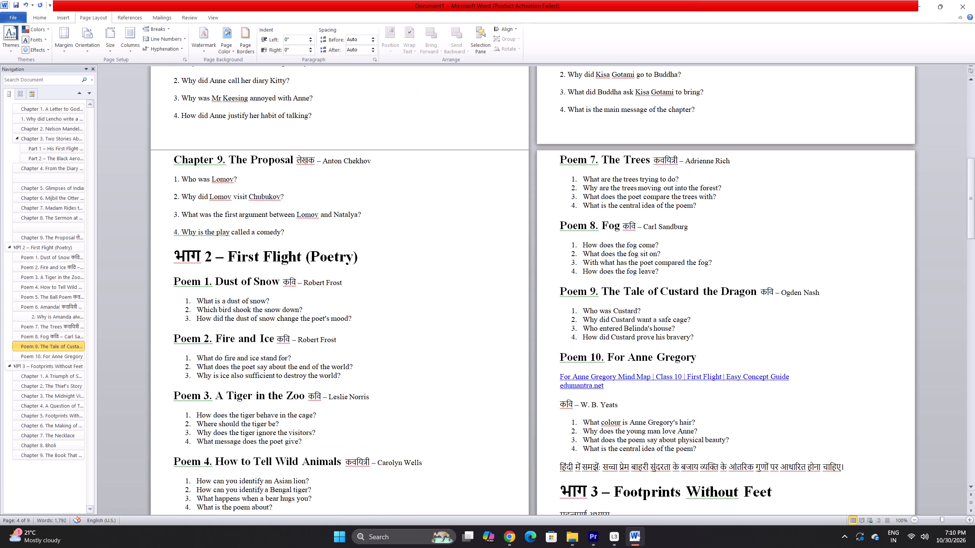
# Delete the source link under the Poem 10 heading and join the "कवि – W. B. Yeats" line to the heading, separated by a space.
pyautogui.moveTo(628, 387); pyautogui.dragTo(556, 378)
pyautogui.press('BackSpace')
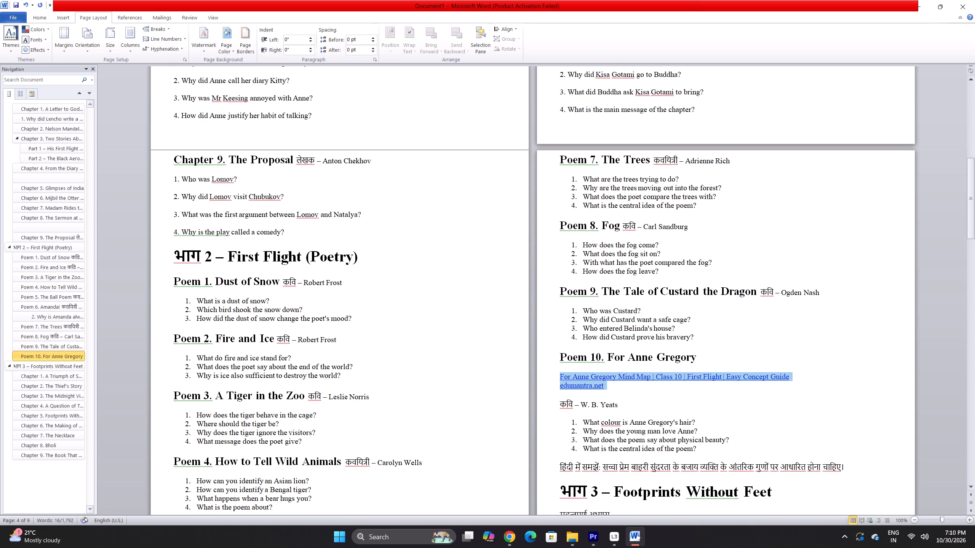
pyautogui.press('BackSpace')
pyautogui.press('space')
# Delete the "हिंदी में समझें" explanation line below the Poem 10 questions.
pyautogui.scroll(-2, 562, 376)
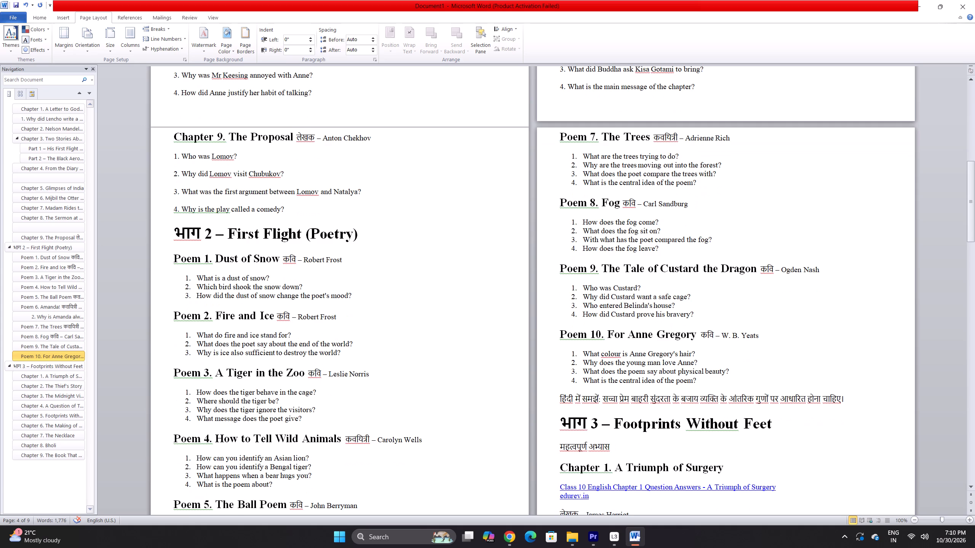
pyautogui.moveTo(847, 375); pyautogui.dragTo(566, 379)
pyautogui.press('BackSpace')
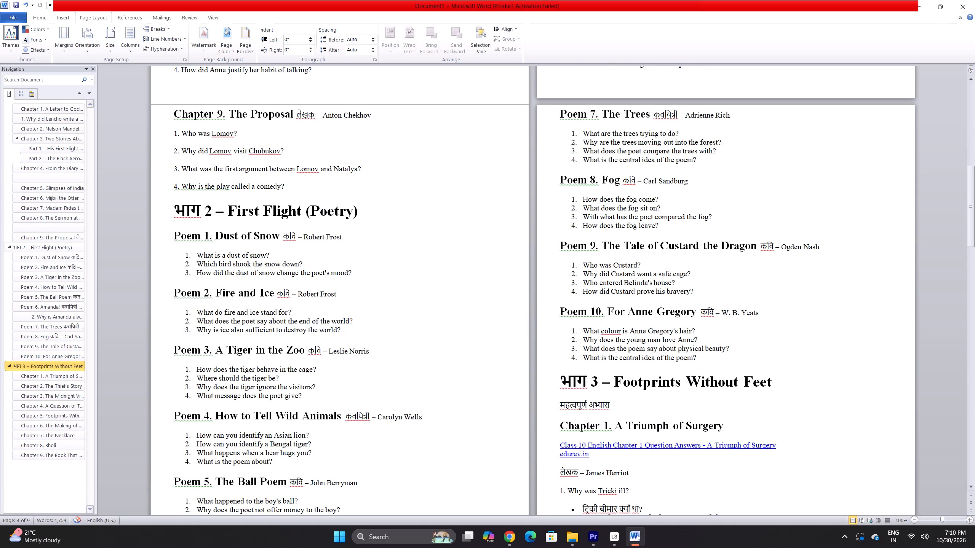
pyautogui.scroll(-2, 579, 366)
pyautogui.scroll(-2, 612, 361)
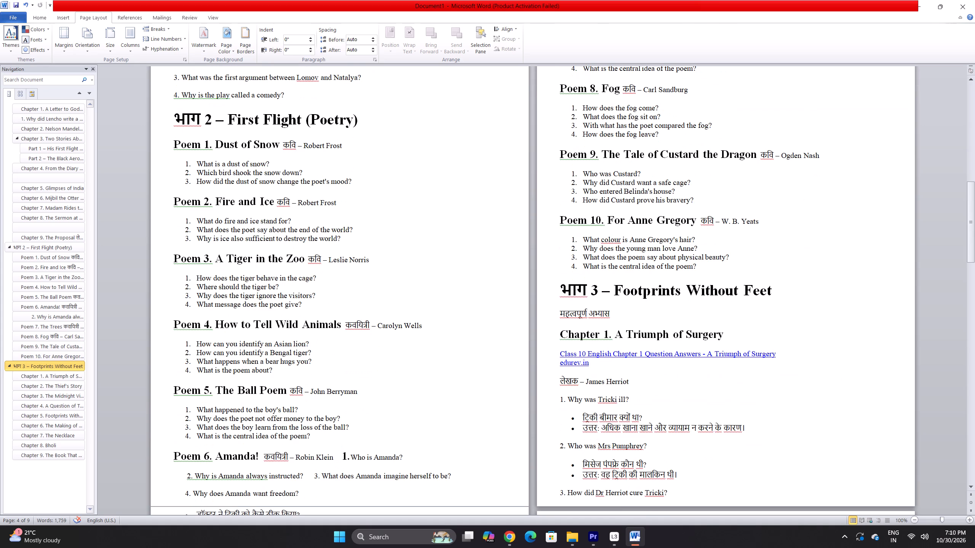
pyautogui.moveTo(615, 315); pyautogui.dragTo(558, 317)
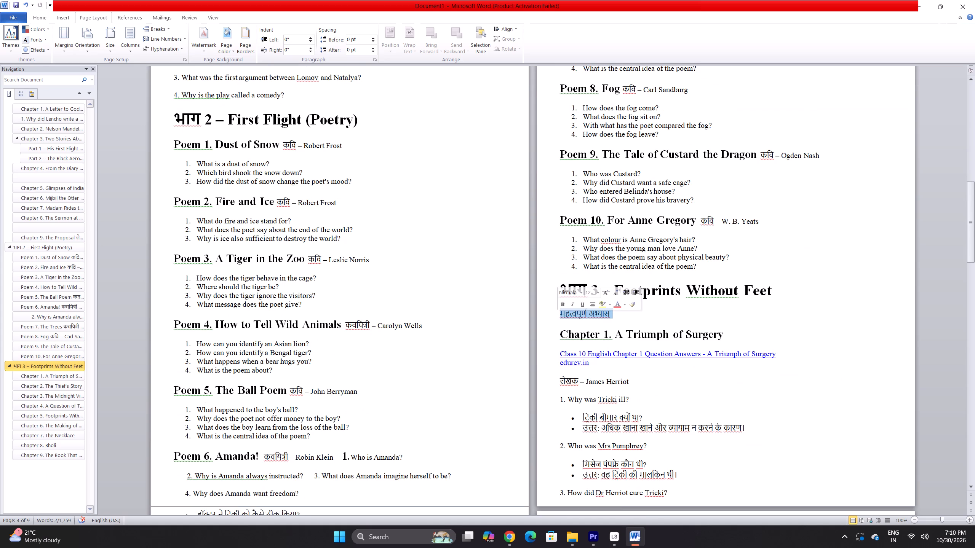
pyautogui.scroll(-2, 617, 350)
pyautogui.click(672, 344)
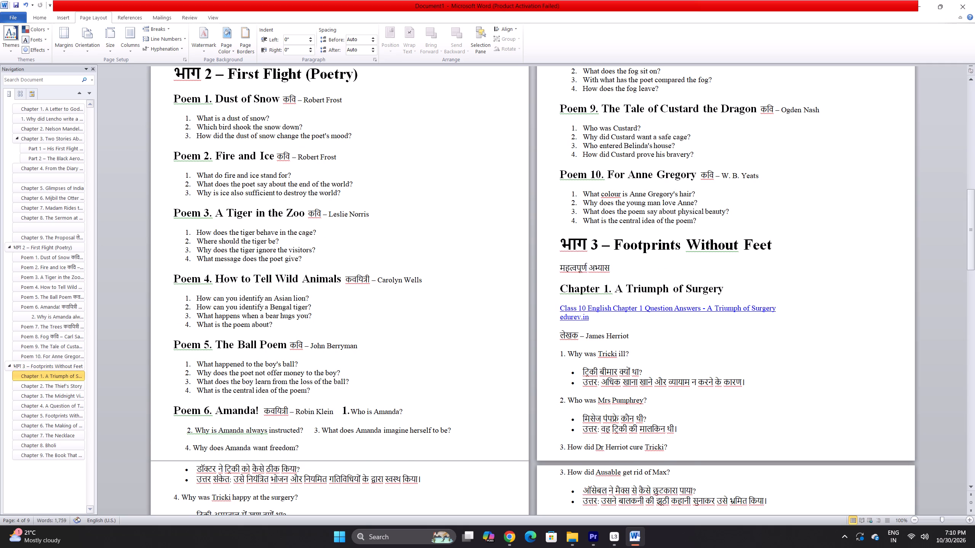
# Delete the source link under "Chapter 1. A Triumph of Surgery" and join the "लेखक – James Herriot" line to the heading, separated by a space.
pyautogui.scroll(-1, 678, 364)
pyautogui.moveTo(566, 377); pyautogui.dragTo(636, 385)
pyautogui.click(702, 385)
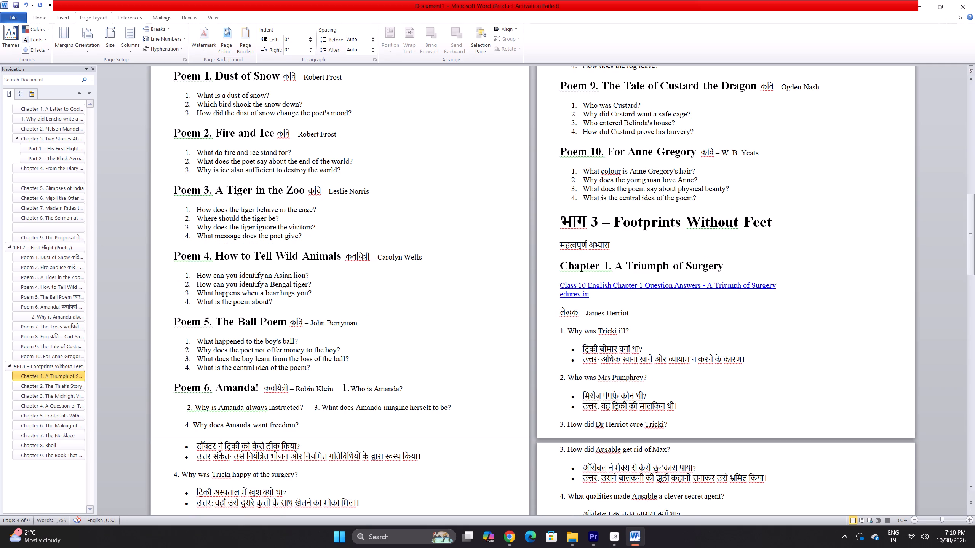
pyautogui.moveTo(598, 298); pyautogui.dragTo(569, 291)
pyautogui.click(659, 307)
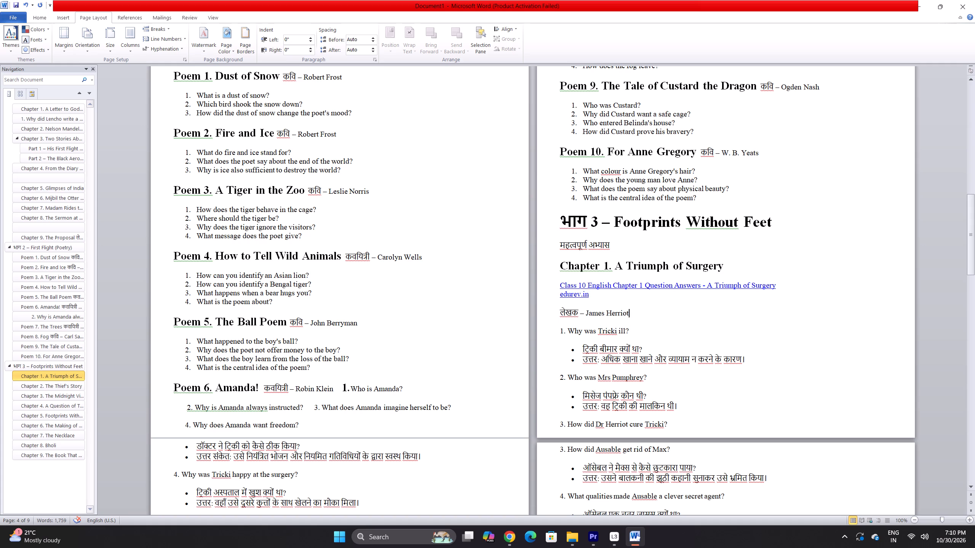
pyautogui.moveTo(593, 299); pyautogui.dragTo(577, 294)
pyautogui.click(645, 303)
pyautogui.moveTo(593, 295); pyautogui.dragTo(563, 287)
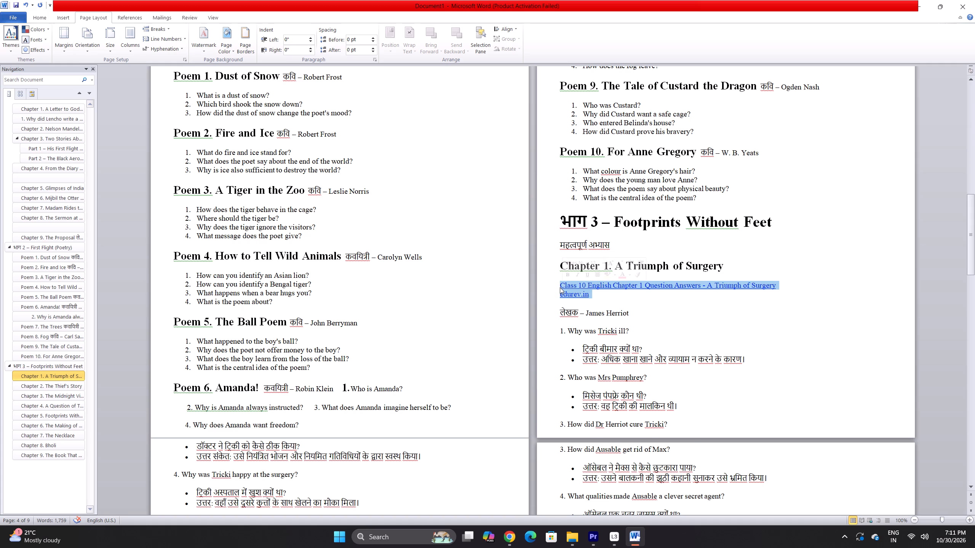
pyautogui.press('BackSpace')
pyautogui.press('BackSpace')
pyautogui.press('space')
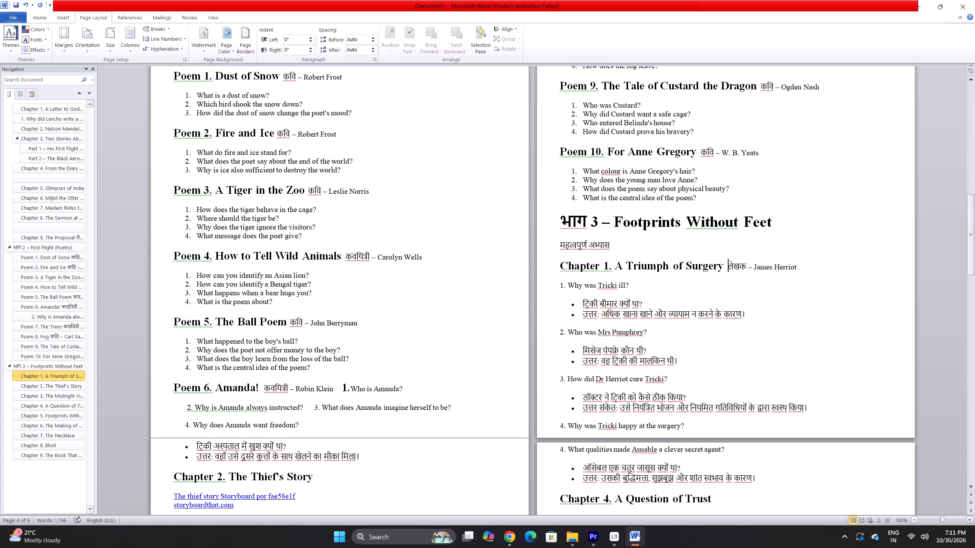
# Delete the Hindi translation and answer bullets below all four "A Triumph of Surgery" questions, leaving no blank lines between the questions.
pyautogui.moveTo(747, 317); pyautogui.dragTo(586, 300)
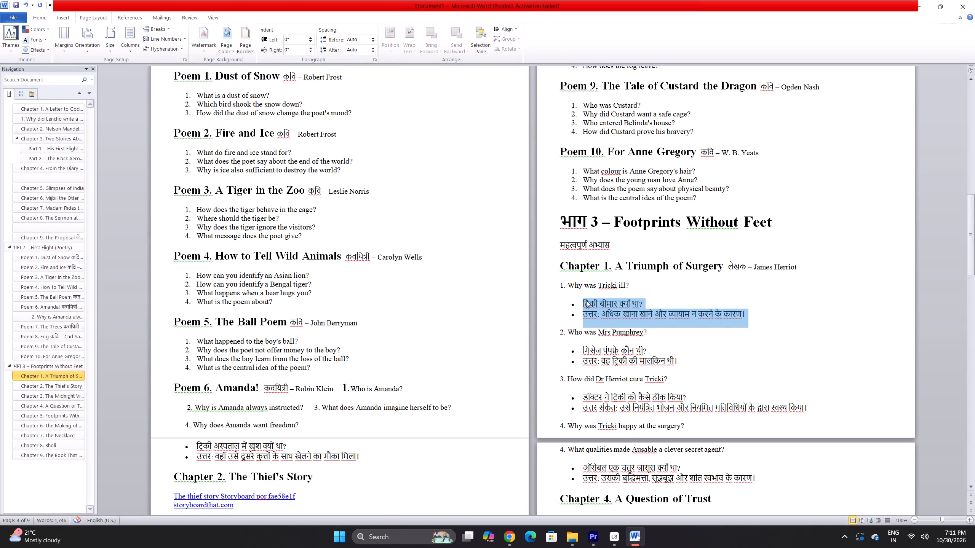
pyautogui.press('BackSpace')
pyautogui.moveTo(699, 333); pyautogui.dragTo(590, 320)
pyautogui.press('=')
pyautogui.press('BackSpace')
pyautogui.press('BackSpace')
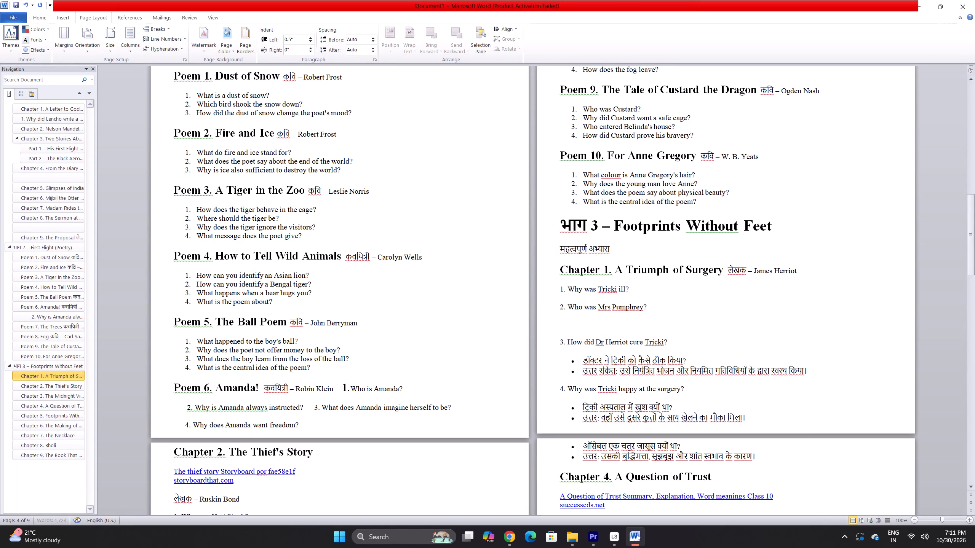
pyautogui.press('BackSpace')
pyautogui.press('BackSpace')
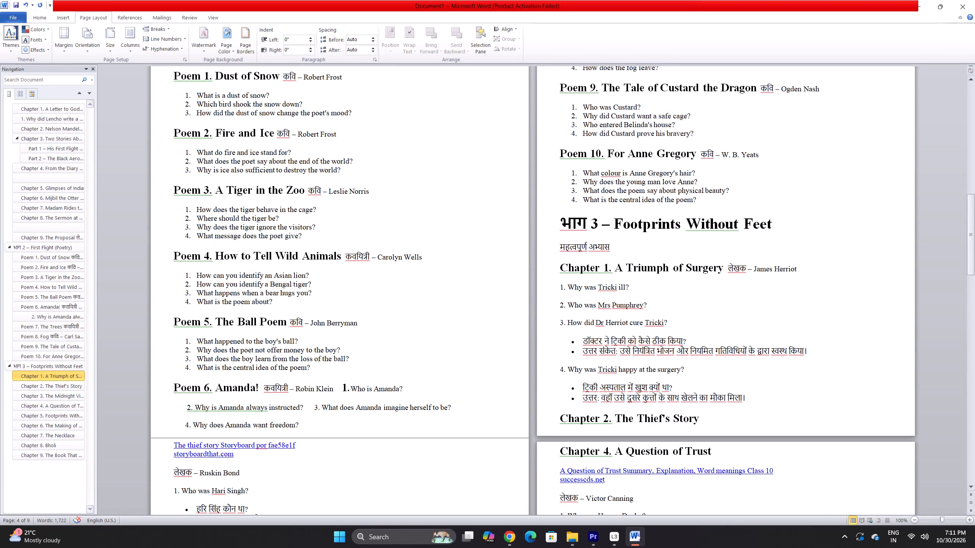
pyautogui.moveTo(814, 350); pyautogui.dragTo(585, 340)
pyautogui.press('BackSpace')
pyautogui.moveTo(743, 371); pyautogui.dragTo(740, 371)
pyautogui.moveTo(758, 374); pyautogui.dragTo(585, 364)
pyautogui.press('BackSpace')
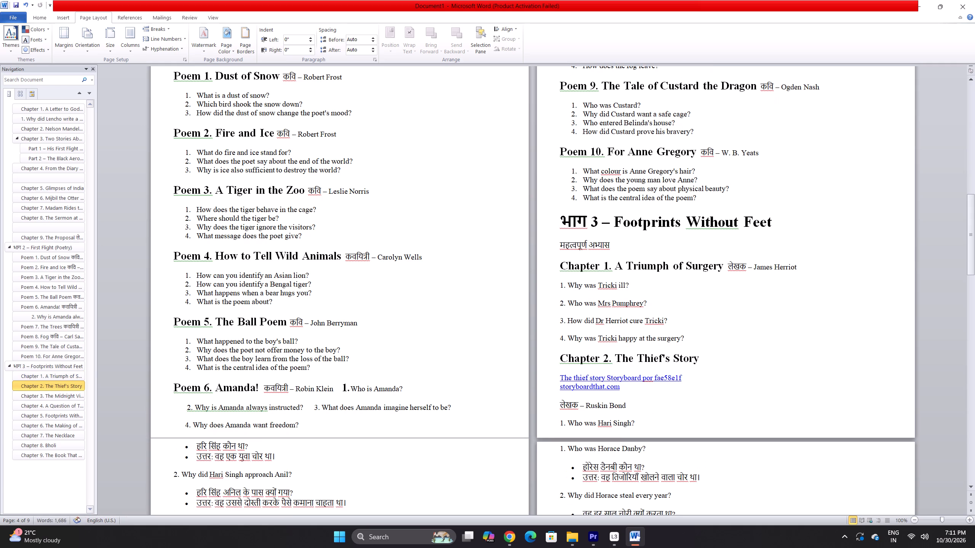
# Delete the source link under "Chapter 2. The Thief's Story" and join the "लेखक – Ruskin Bond" line to the heading, separated by a space.
pyautogui.moveTo(631, 385); pyautogui.dragTo(544, 379)
pyautogui.press('BackSpace')
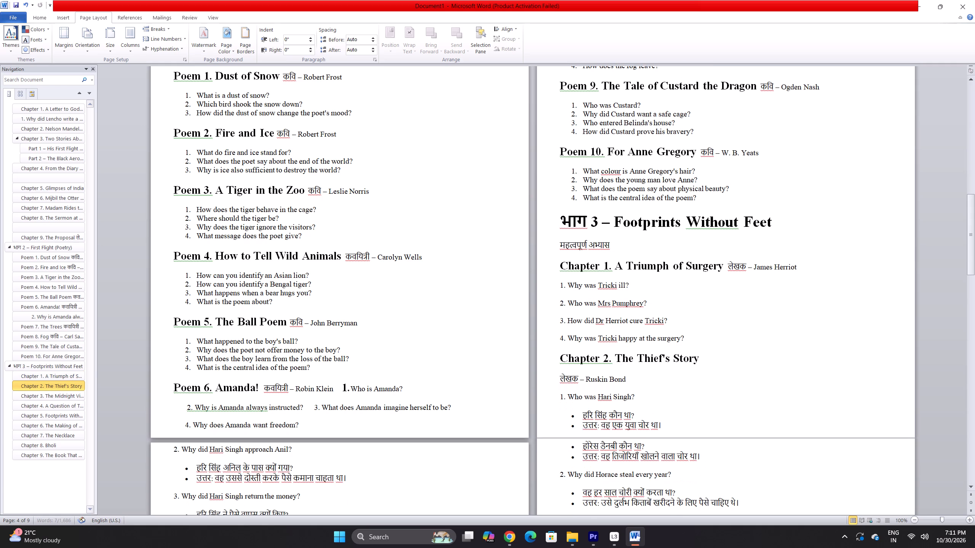
pyautogui.press('BackSpace')
pyautogui.press('space')
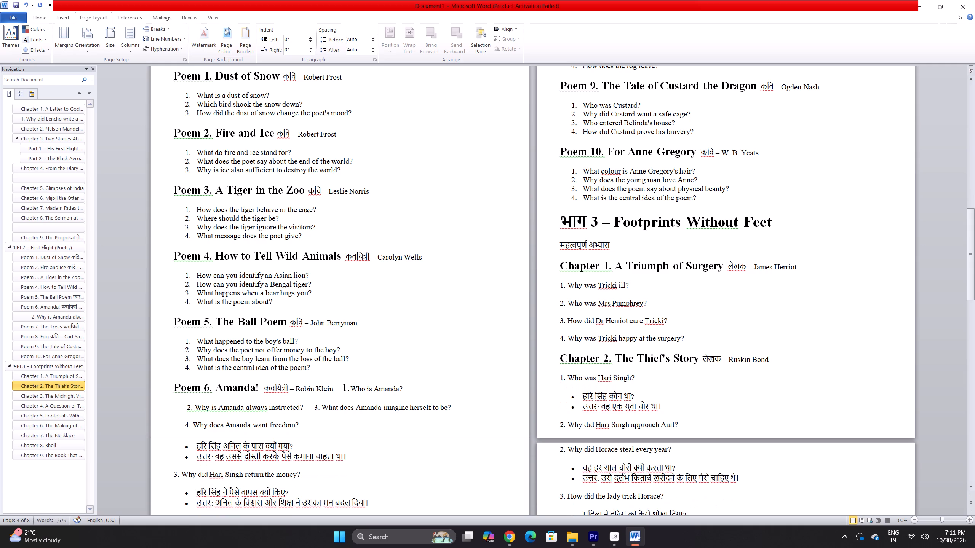
# Delete the Hindi translation and answer bullets below all four questions of "The Thief's Story".
pyautogui.moveTo(666, 404); pyautogui.dragTo(591, 398)
pyautogui.press('BackSpace')
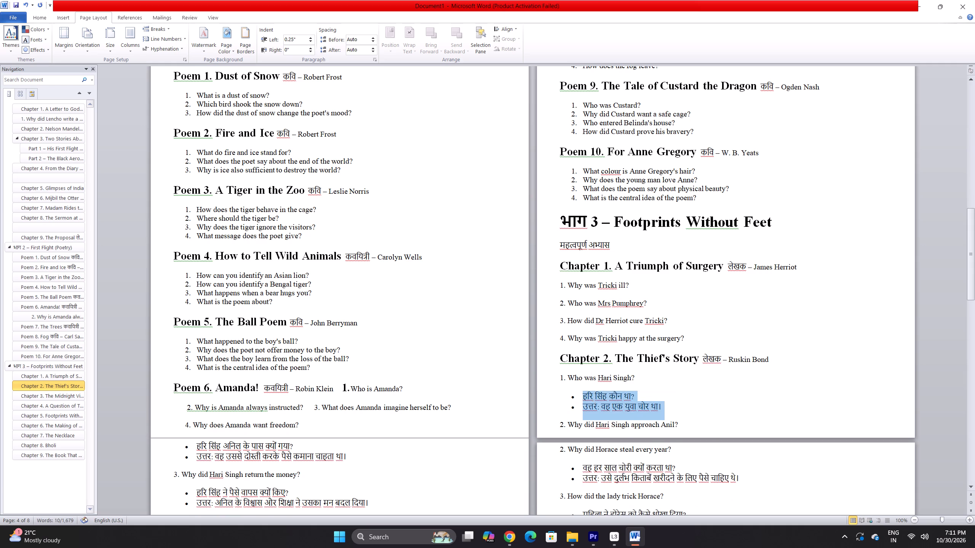
pyautogui.moveTo(740, 424); pyautogui.dragTo(675, 421)
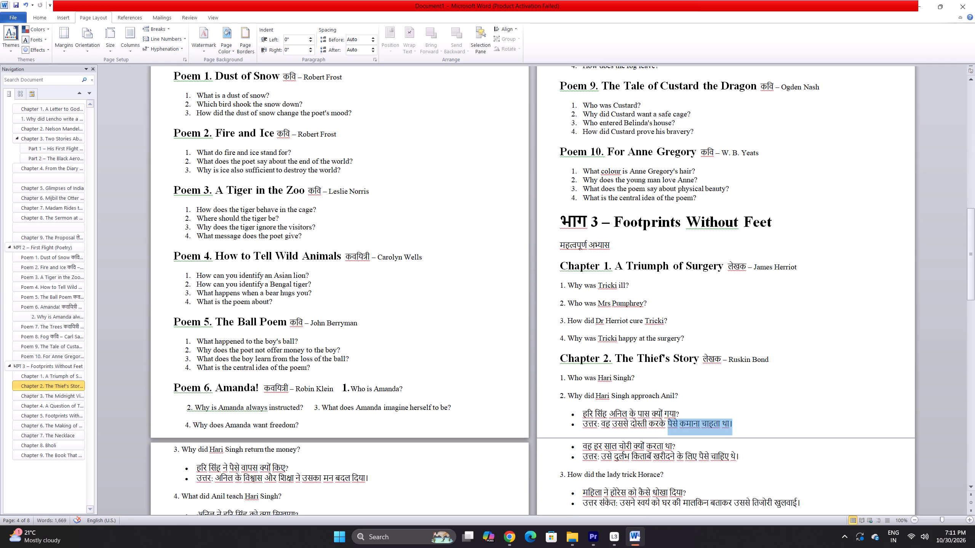
pyautogui.moveTo(675, 421); pyautogui.dragTo(585, 414)
pyautogui.press('BackSpace')
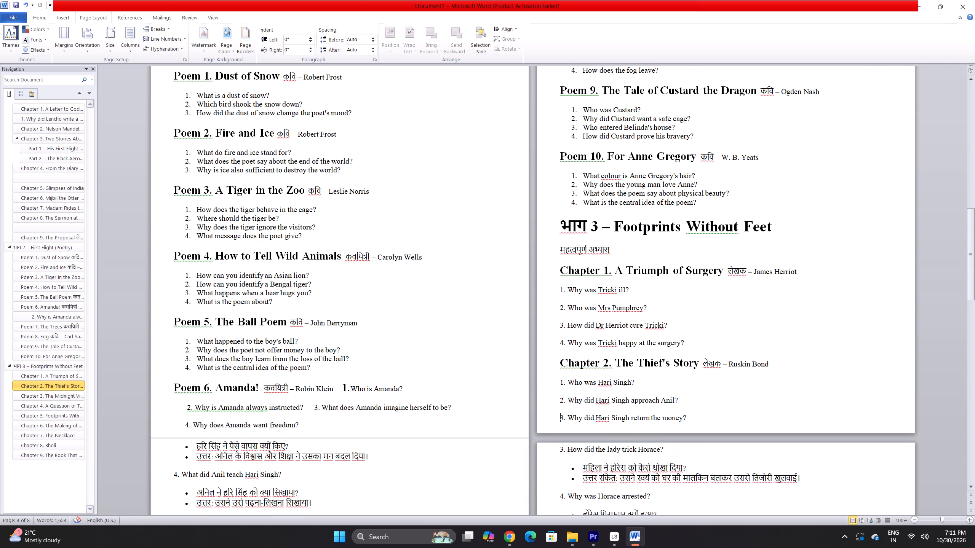
pyautogui.scroll(-4, 585, 414)
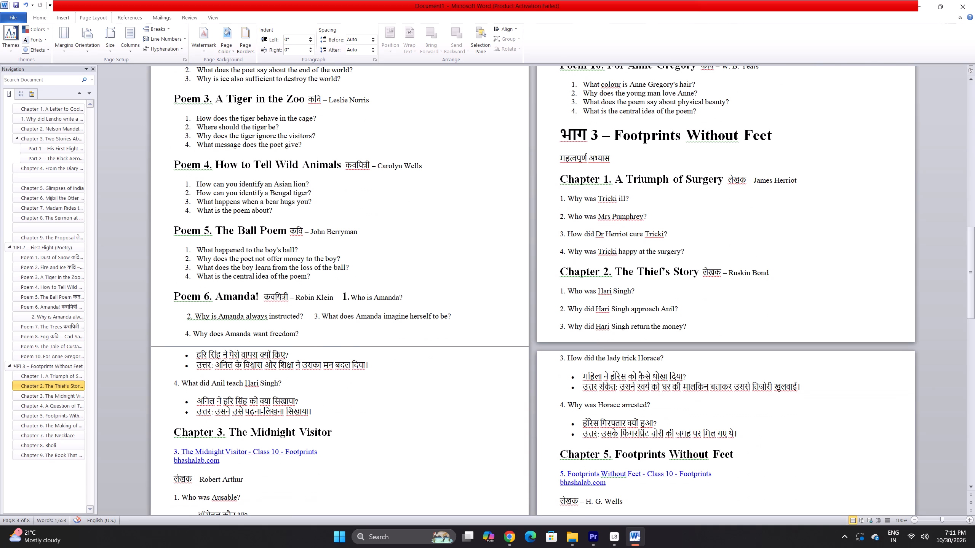
pyautogui.moveTo(369, 368); pyautogui.dragTo(194, 352)
pyautogui.press('BackSpace')
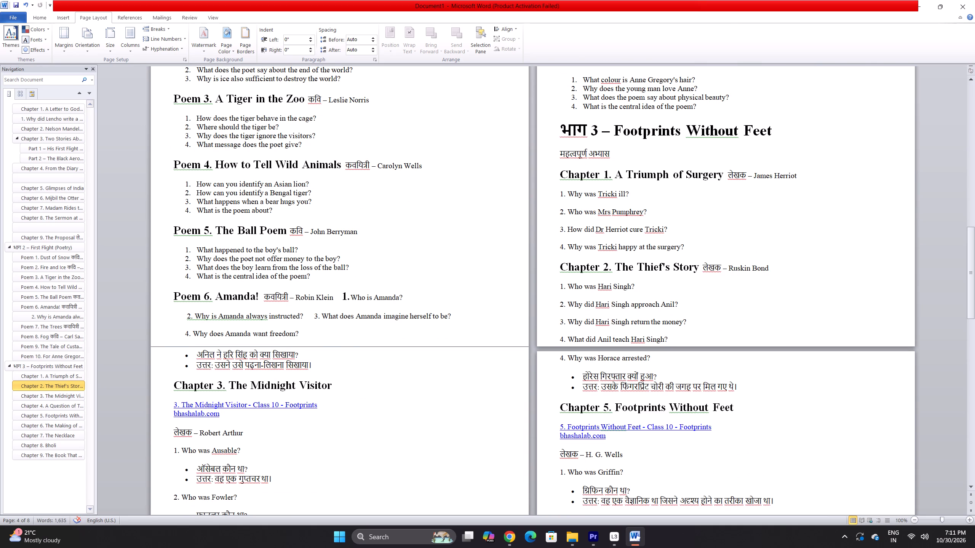
pyautogui.moveTo(321, 365); pyautogui.dragTo(199, 352)
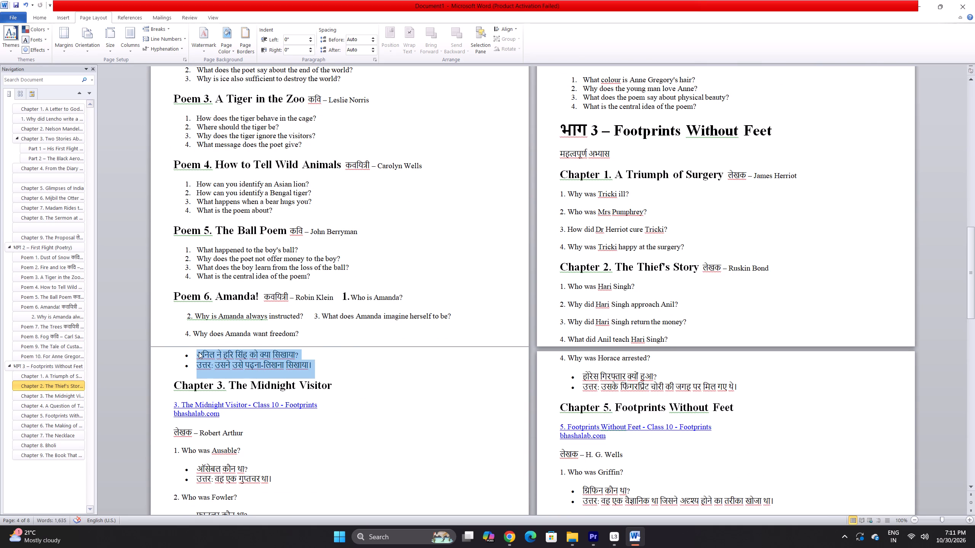
pyautogui.press('BackSpace')
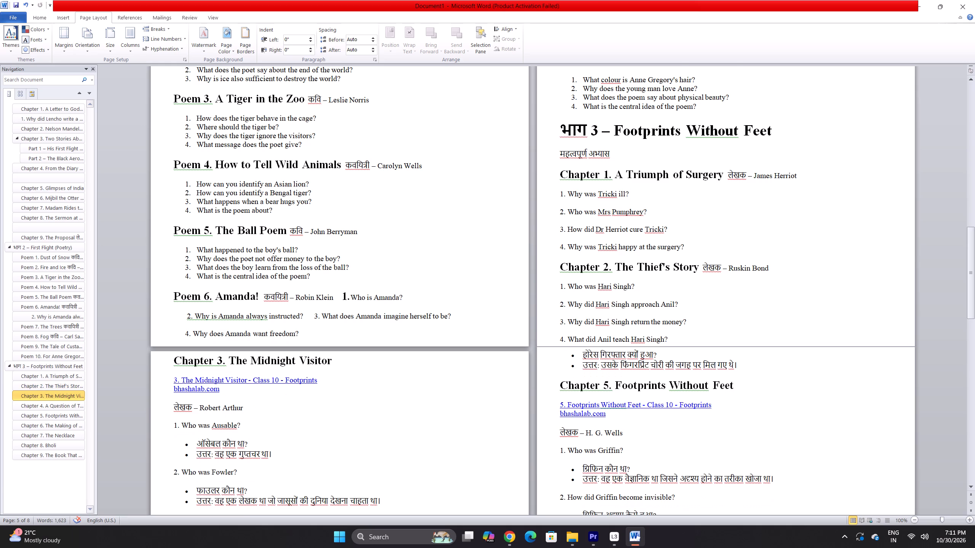
# Delete the source link under "Chapter 3. The Midnight Visitor" and join the "लेखक – Robert Arthur" line to the heading, separated by a space.
pyautogui.scroll(-3, 168, 430)
pyautogui.moveTo(223, 324); pyautogui.dragTo(168, 311)
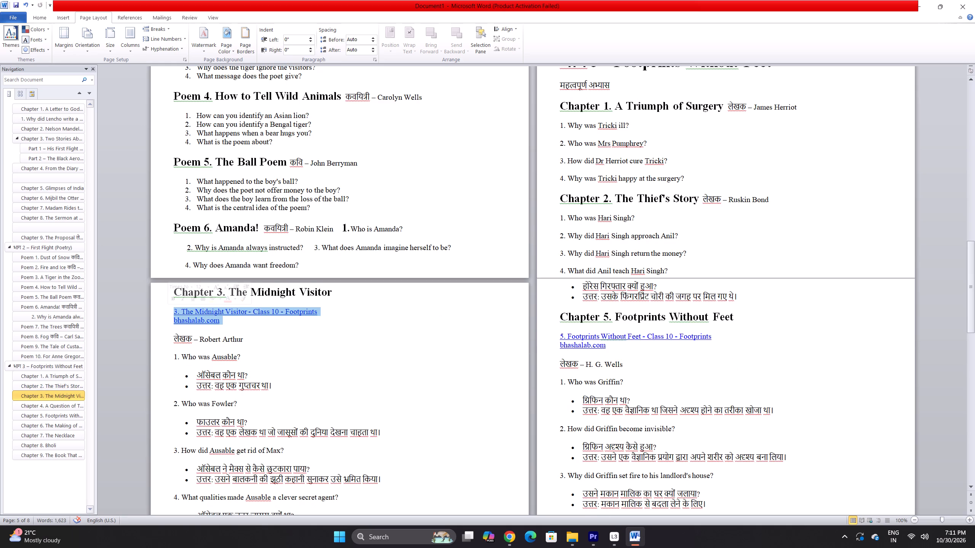
pyautogui.press('BackSpace')
pyautogui.press('BackSpace')
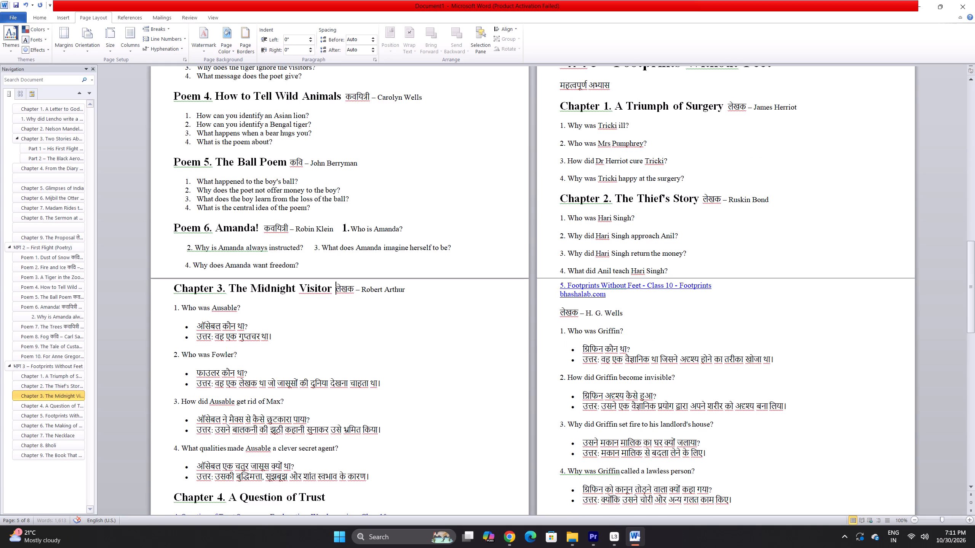
pyautogui.press('space')
# Delete the Hindi translation and answer bullets below all four questions of "The Midnight Visitor".
pyautogui.moveTo(278, 342); pyautogui.dragTo(204, 324)
pyautogui.press('BackSpace')
pyautogui.press('space')
pyautogui.press('BackSpace')
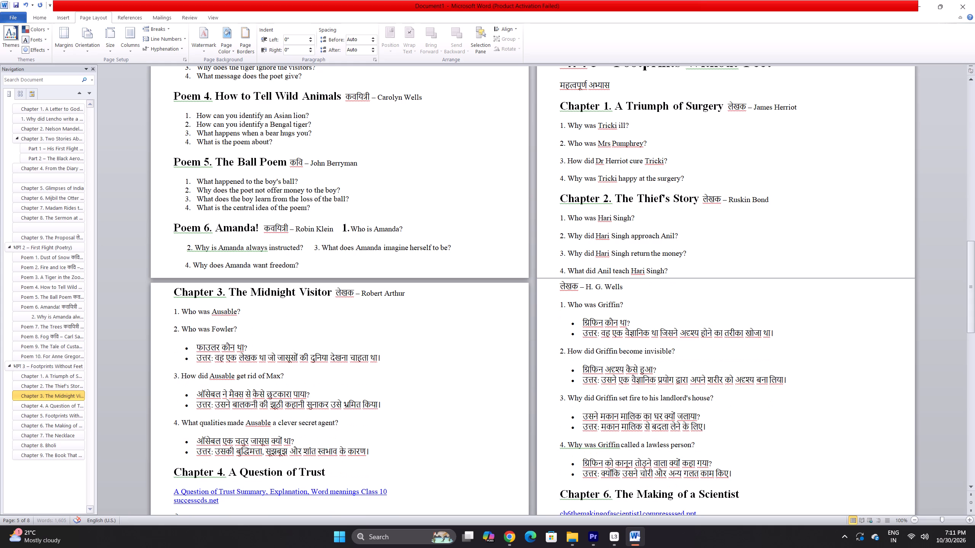
pyautogui.moveTo(389, 360); pyautogui.dragTo(200, 348)
pyautogui.press('BackSpace')
pyautogui.press('space')
pyautogui.press('BackSpace')
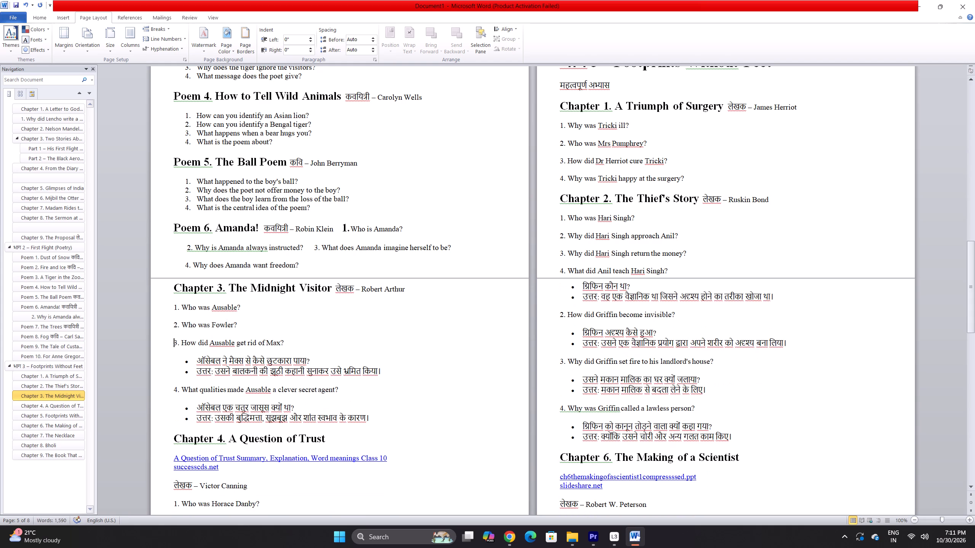
pyautogui.scroll(-2, 309, 356)
pyautogui.moveTo(387, 327); pyautogui.dragTo(203, 311)
pyautogui.press('BackSpace')
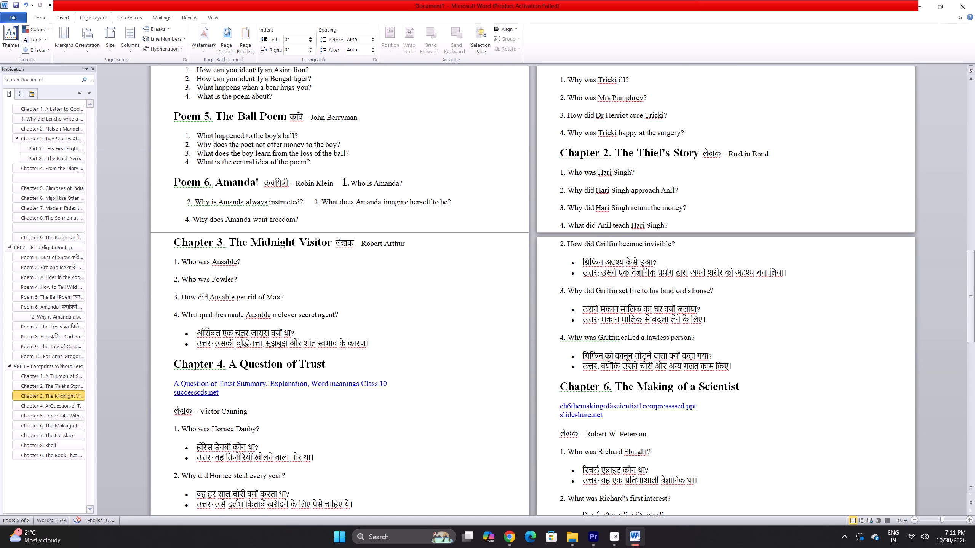
pyautogui.moveTo(374, 345); pyautogui.dragTo(337, 341)
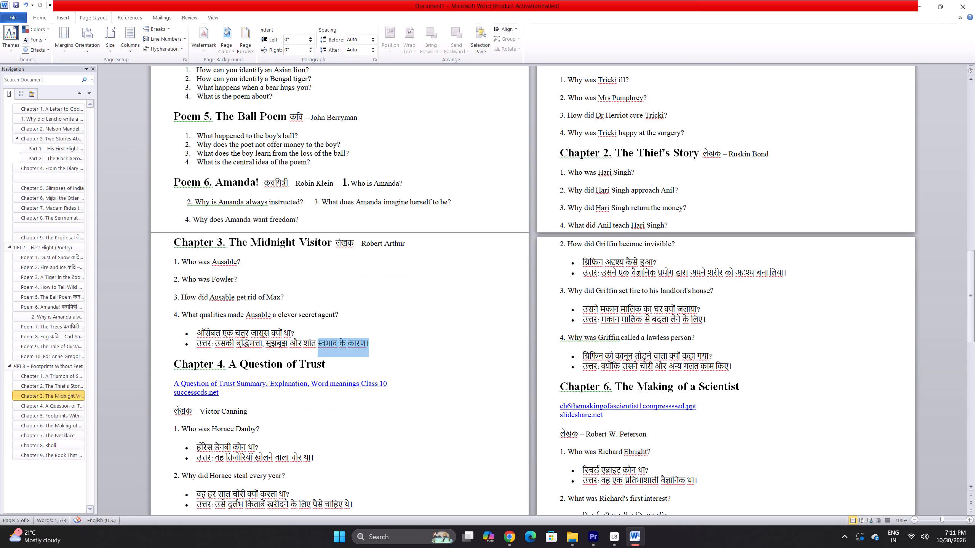
pyautogui.moveTo(337, 341); pyautogui.dragTo(197, 330)
pyautogui.press('BackSpace')
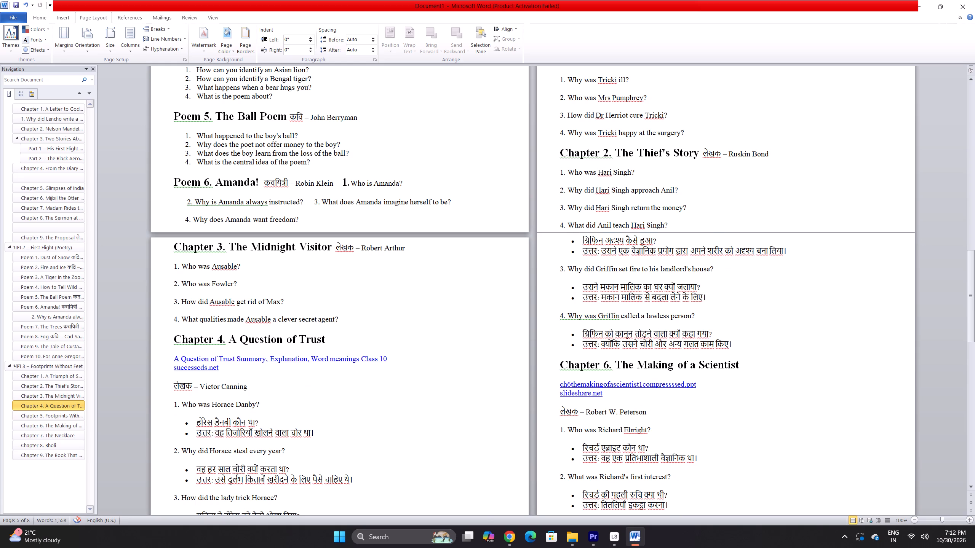
# Delete the source link under "Chapter 4. A Question of Trust" and join the "लेखक – Victor Canning" line to the heading, separated by a space.
pyautogui.scroll(-1, 201, 360)
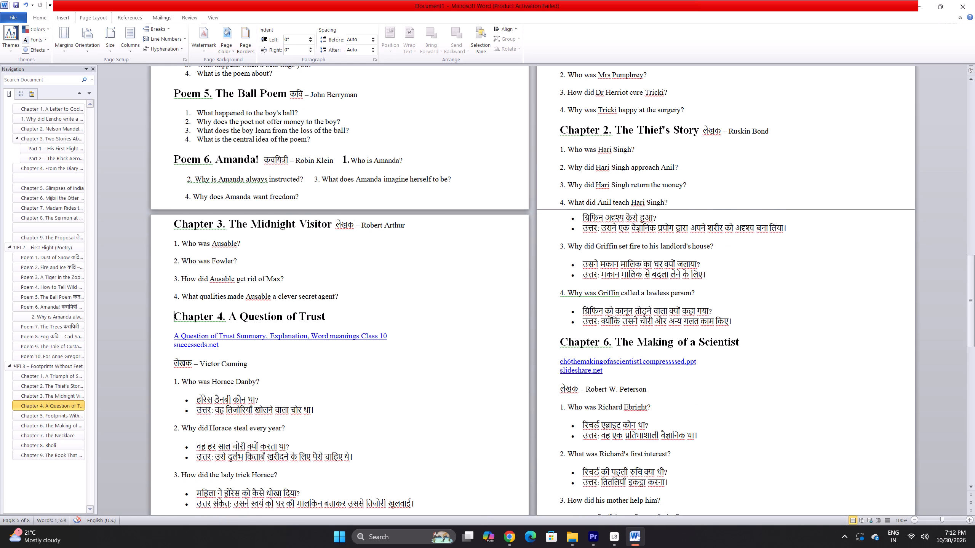
pyautogui.scroll(-2, 248, 371)
pyautogui.moveTo(229, 303); pyautogui.dragTo(175, 290)
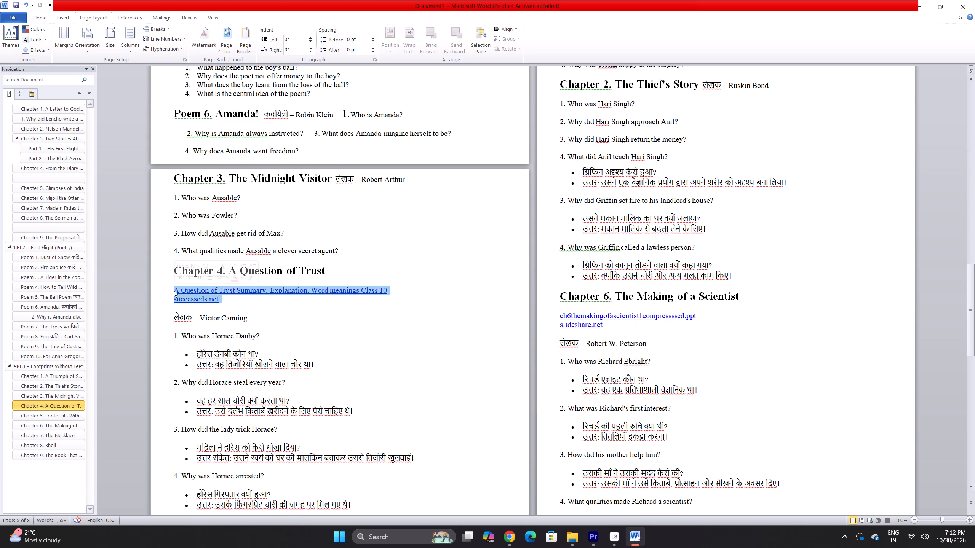
pyautogui.press('BackSpace')
pyautogui.press('BackSpace')
pyautogui.press('space')
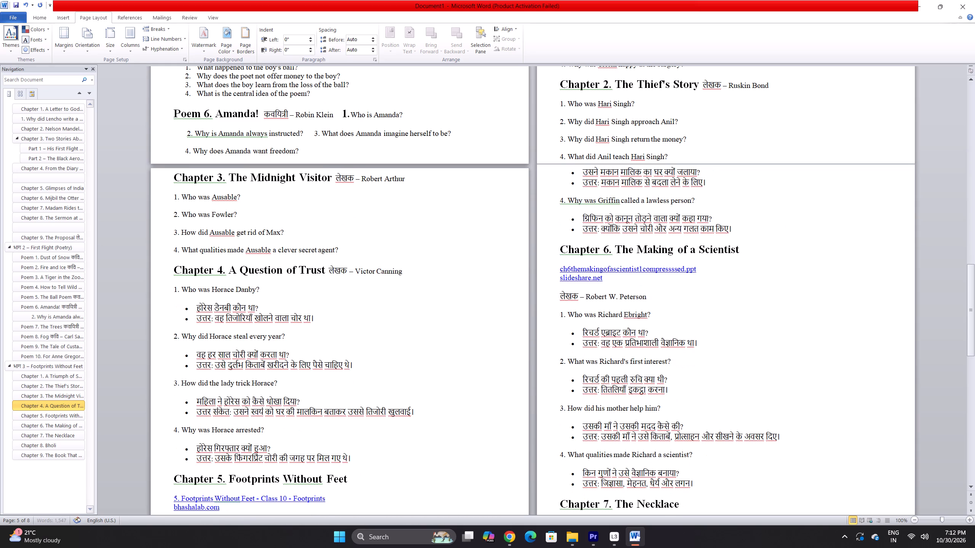
# Delete the Hindi translation and answer bullets below all four questions of "A Question of Trust".
pyautogui.moveTo(314, 319); pyautogui.dragTo(244, 304)
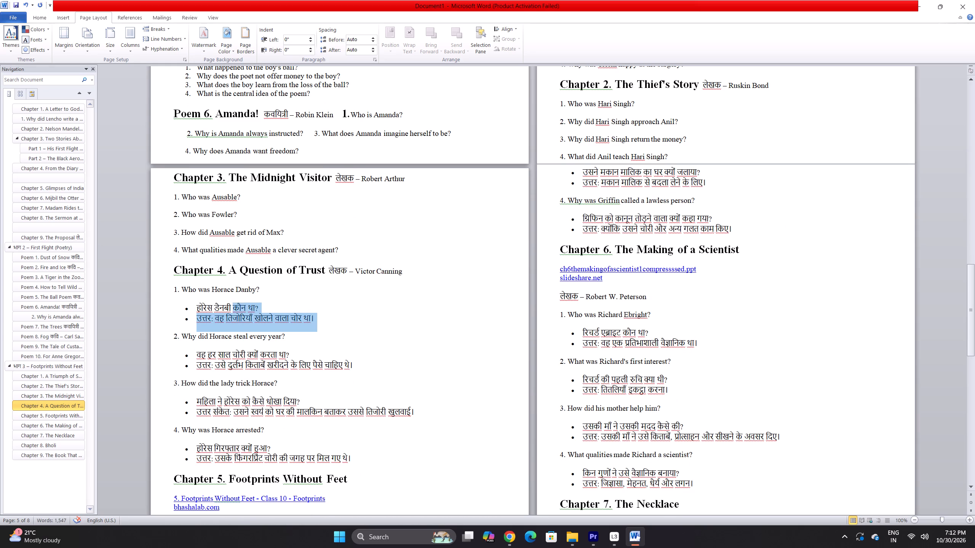
pyautogui.moveTo(244, 304); pyautogui.dragTo(197, 306)
pyautogui.press('BackSpace')
pyautogui.press('space')
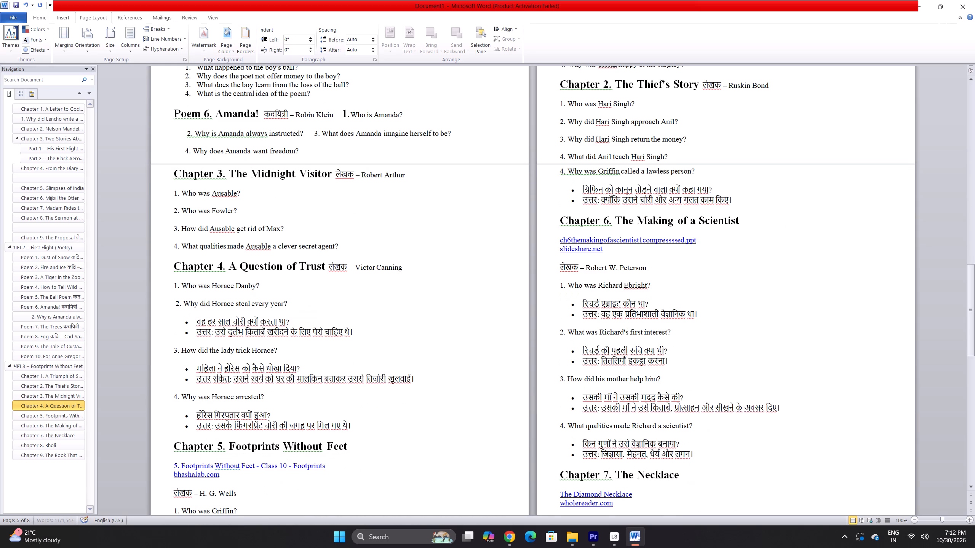
pyautogui.press('BackSpace')
pyautogui.moveTo(363, 332); pyautogui.dragTo(252, 323)
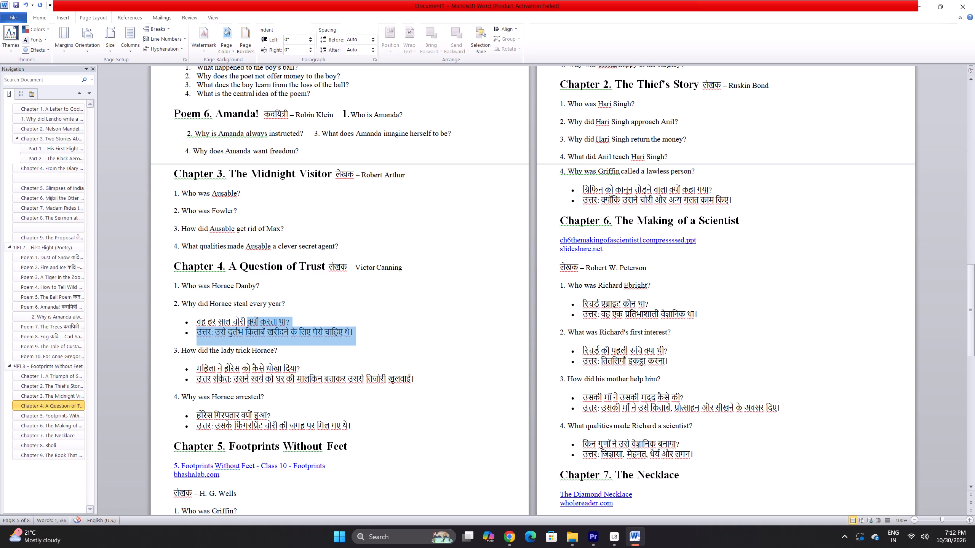
pyautogui.moveTo(252, 323); pyautogui.dragTo(192, 321)
pyautogui.press('BackSpace')
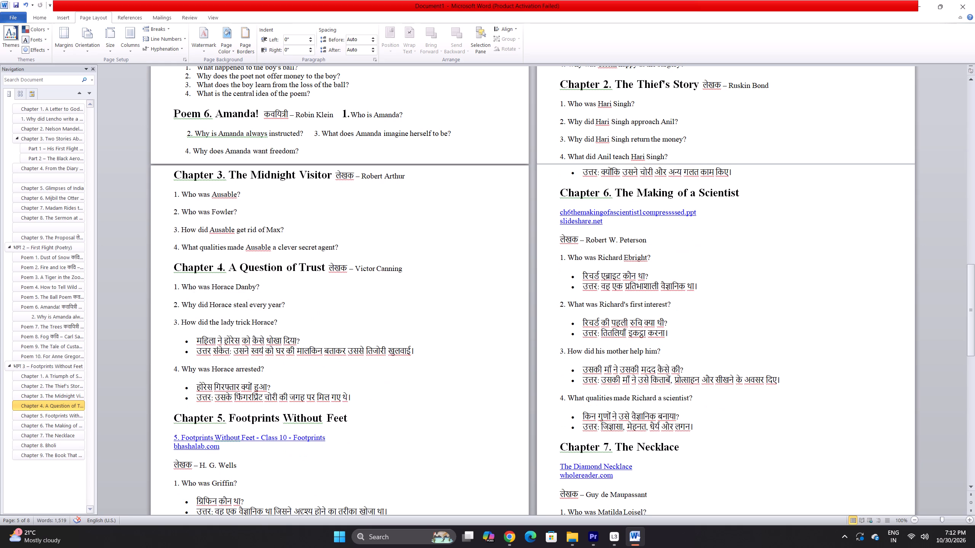
pyautogui.moveTo(428, 353); pyautogui.dragTo(200, 340)
pyautogui.press('BackSpace')
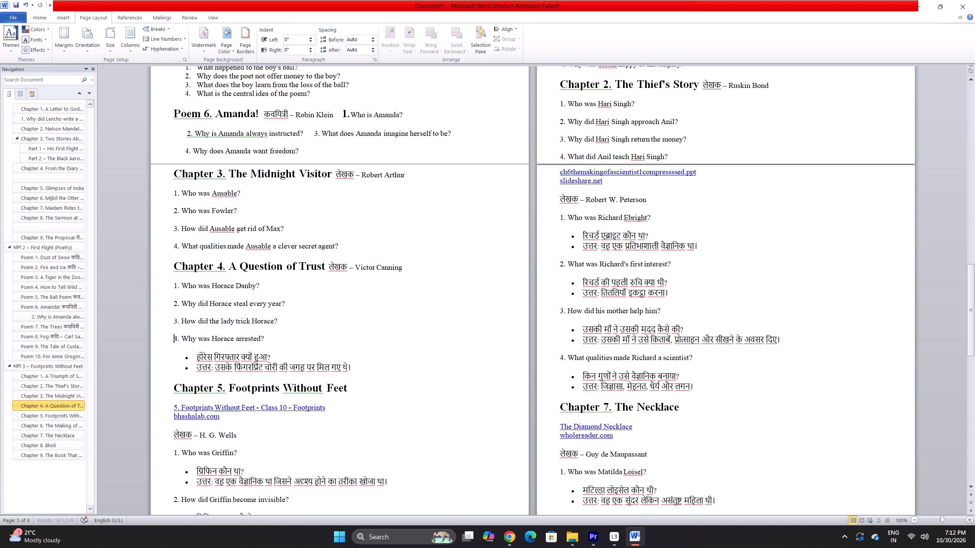
pyautogui.moveTo(356, 369); pyautogui.dragTo(202, 361)
pyautogui.press('BackSpace')
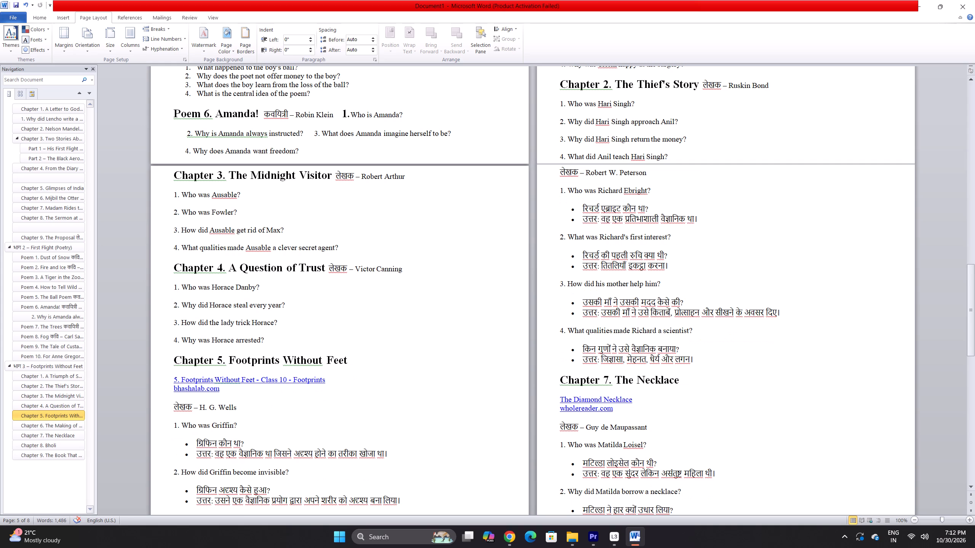
# Delete the source link under "Chapter 5. Footprints Without Feet" and join the "लेखक – H. G. Wells" line to the heading, separated by a space.
pyautogui.moveTo(227, 393); pyautogui.dragTo(175, 382)
pyautogui.click(273, 397)
pyautogui.moveTo(225, 390); pyautogui.dragTo(174, 381)
pyautogui.press('BackSpace')
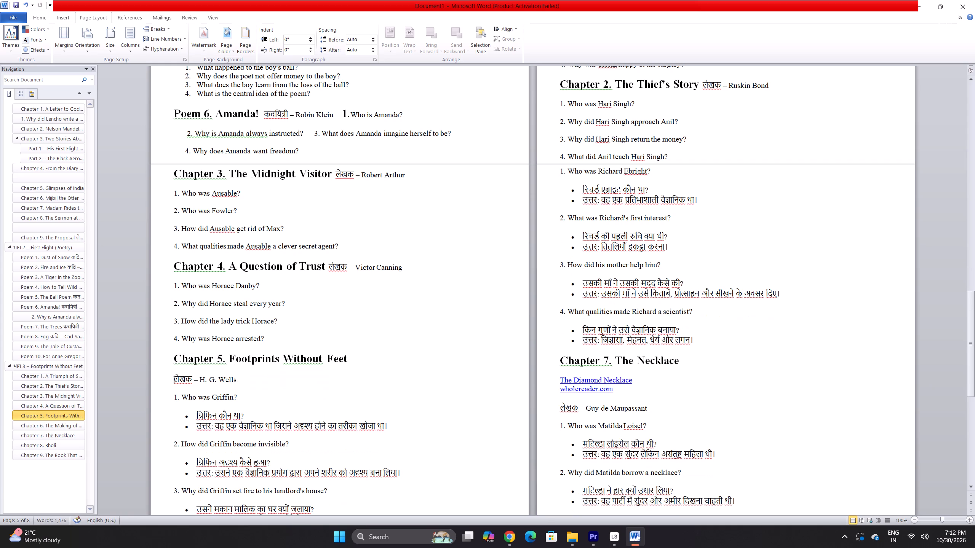
pyautogui.press('BackSpace')
pyautogui.press('space')
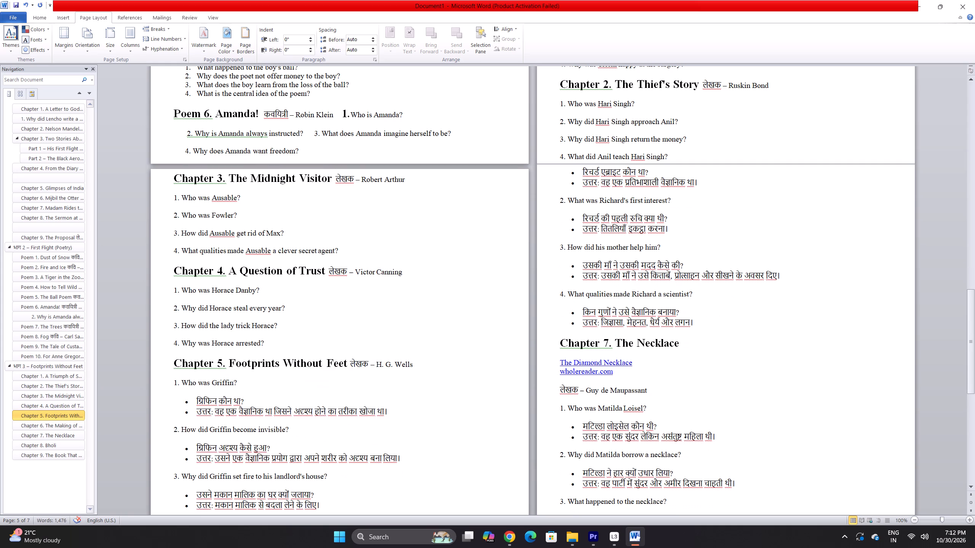
# Delete the Hindi translation and answer bullets below all four questions of "Footprints Without Feet".
pyautogui.moveTo(409, 417); pyautogui.dragTo(201, 398)
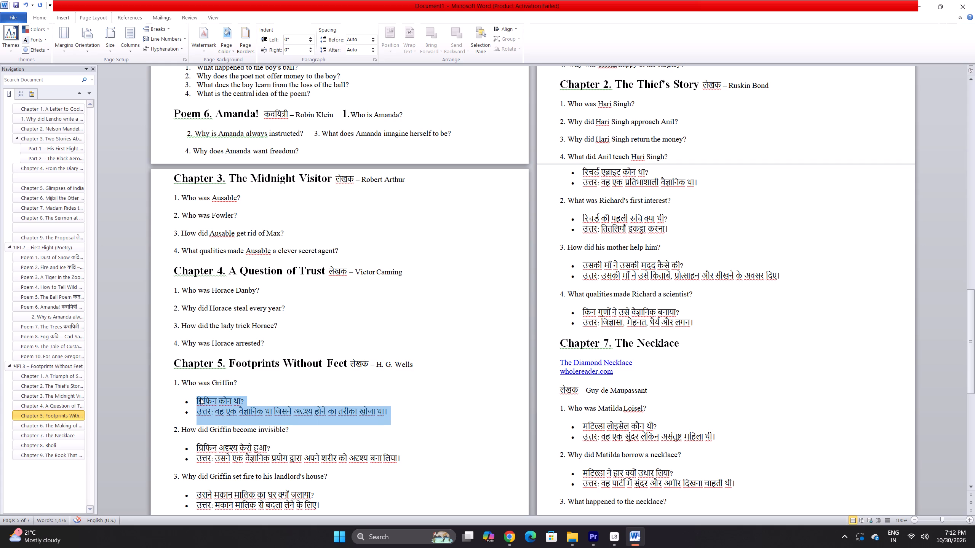
pyautogui.press('BackSpace')
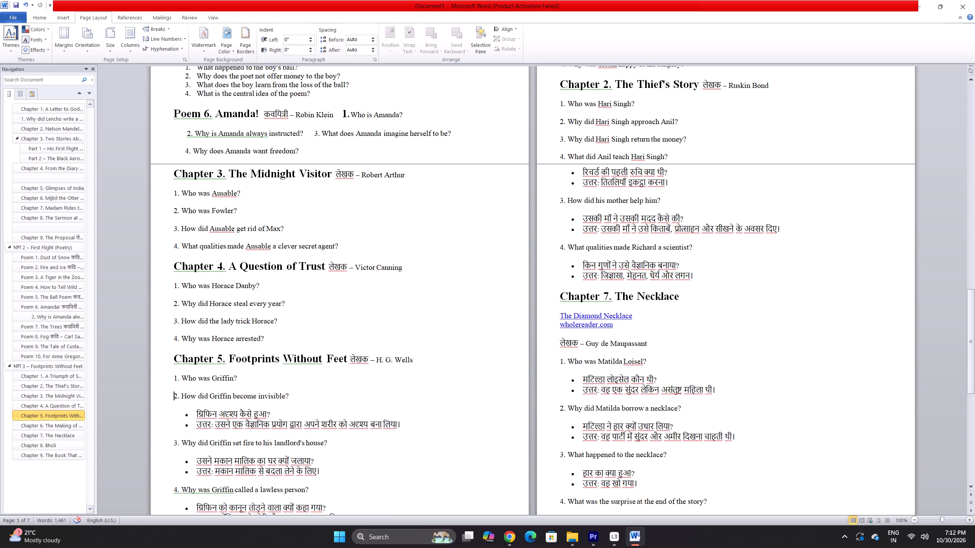
pyautogui.moveTo(401, 425); pyautogui.dragTo(203, 415)
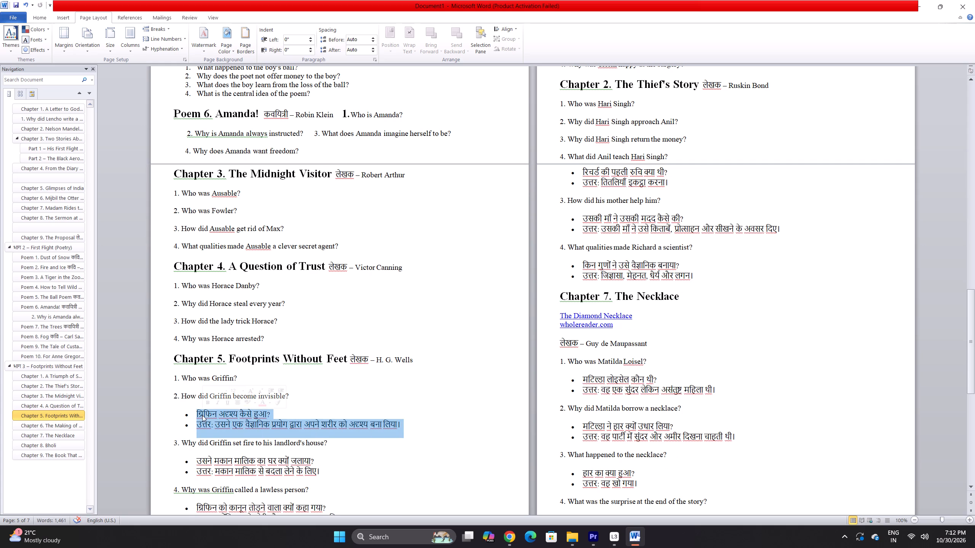
pyautogui.press('BackSpace')
pyautogui.moveTo(324, 442); pyautogui.dragTo(250, 435)
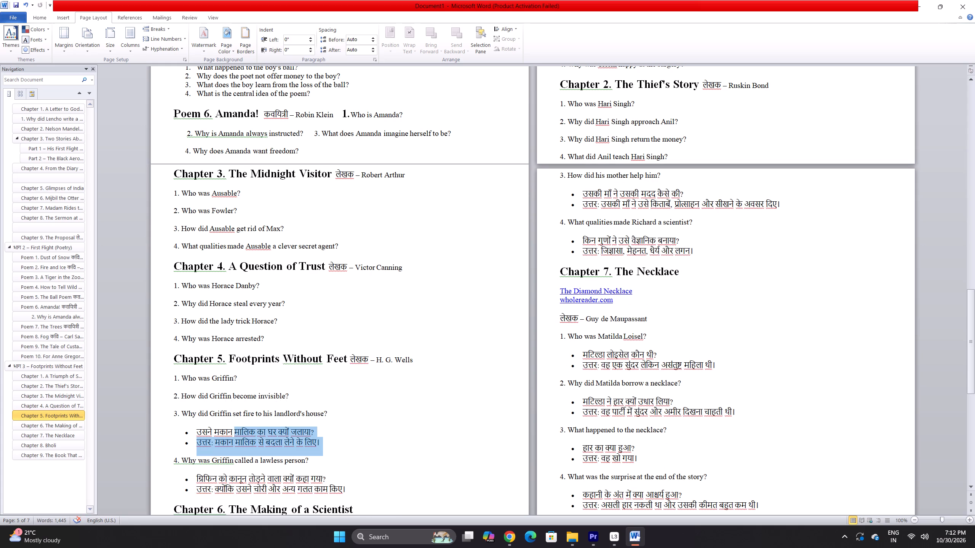
pyautogui.moveTo(250, 435); pyautogui.dragTo(201, 434)
pyautogui.press('Insert')
pyautogui.press('BackSpace')
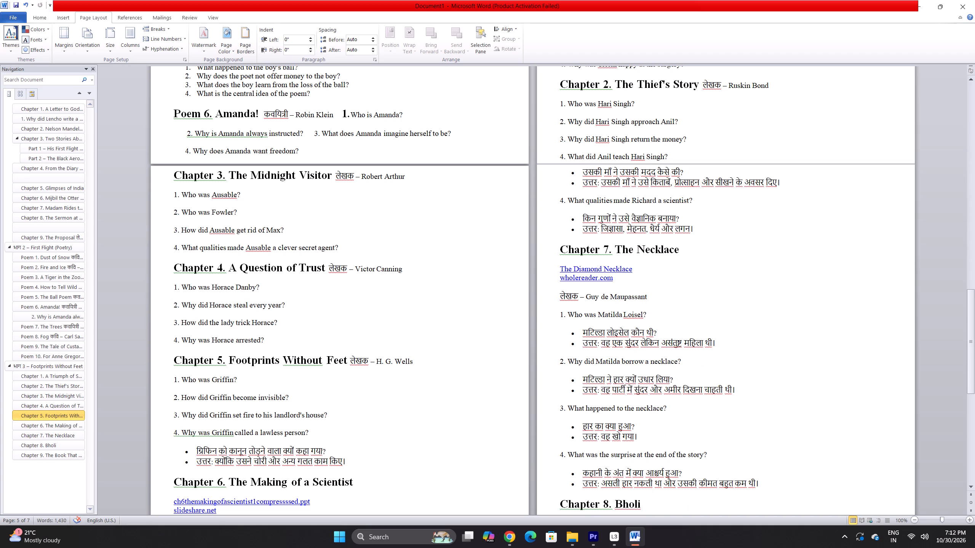
pyautogui.moveTo(346, 459); pyautogui.dragTo(195, 448)
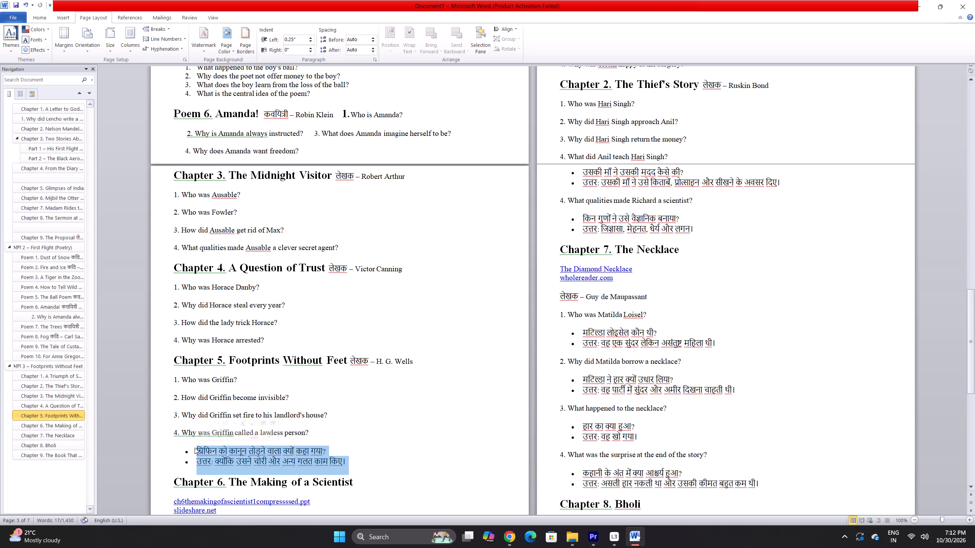
pyautogui.press('BackSpace')
# Delete the source link under "Chapter 6. The Making of a Scientist" and join the "लेखक – Robert W. Peterson" line to the heading, separated by a space.
pyautogui.scroll(-2, 219, 435)
pyautogui.moveTo(219, 434); pyautogui.dragTo(165, 427)
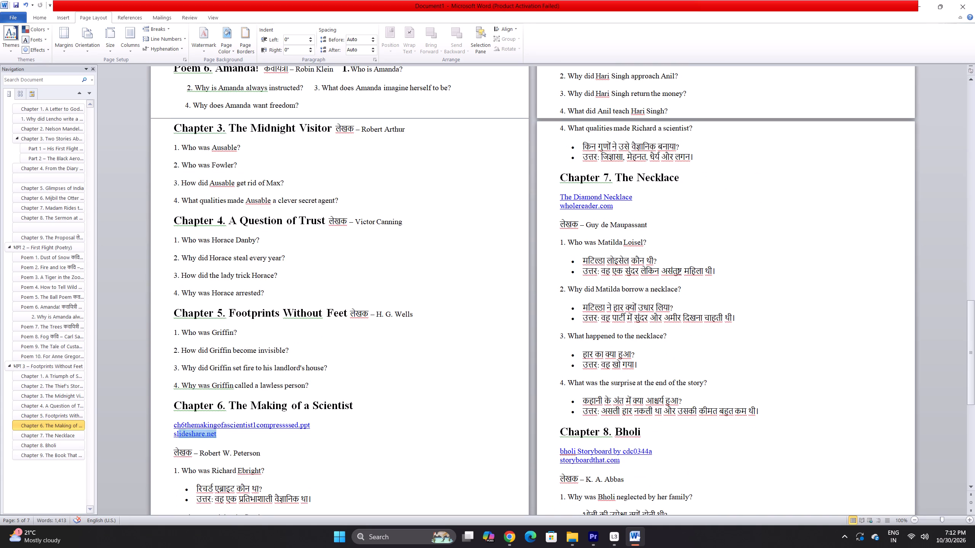
pyautogui.moveTo(165, 427); pyautogui.dragTo(164, 427)
pyautogui.press('BackSpace')
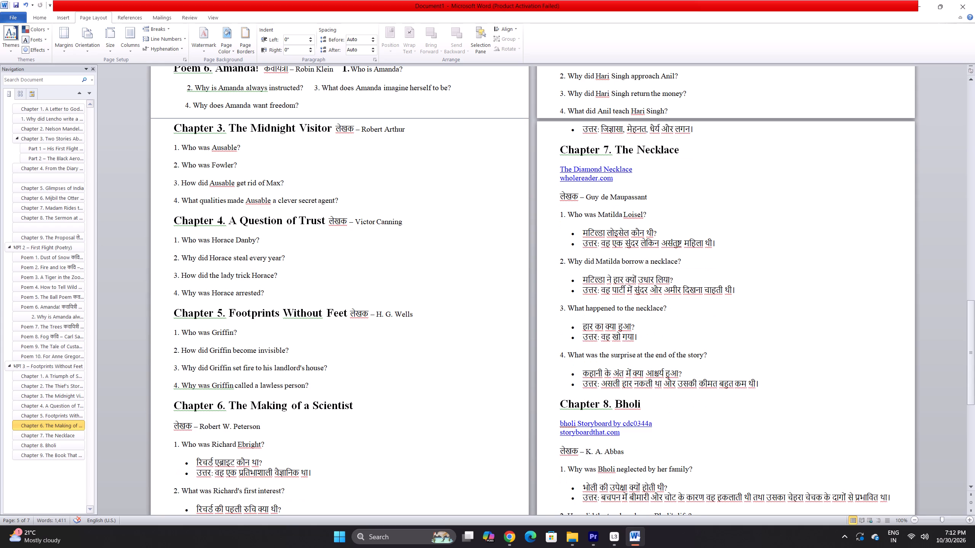
pyautogui.press('BackSpace')
pyautogui.press('space')
# Delete the Hindi translation and answer bullets below all four questions of "The Making of a Scientist".
pyautogui.scroll(-2, 280, 425)
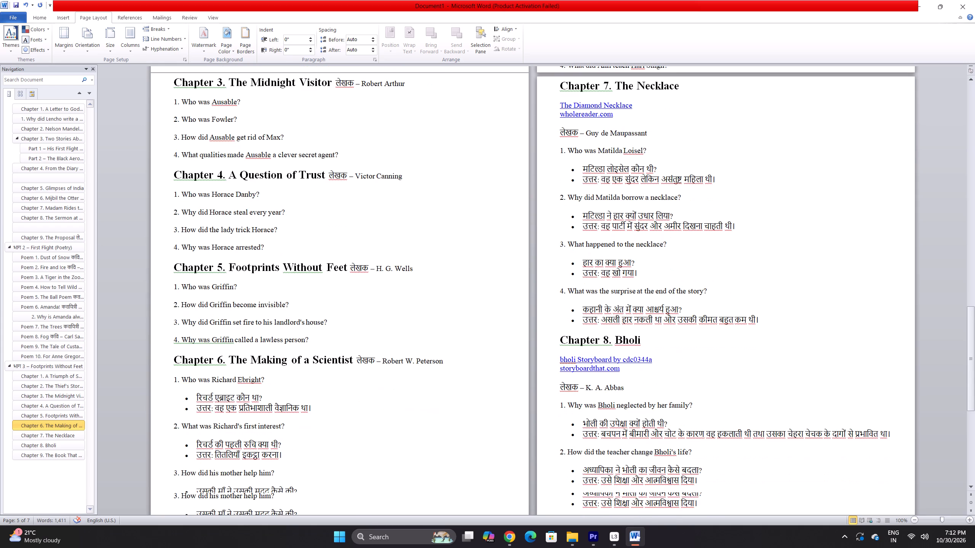
pyautogui.moveTo(314, 410); pyautogui.dragTo(201, 397)
pyautogui.press('BackSpace')
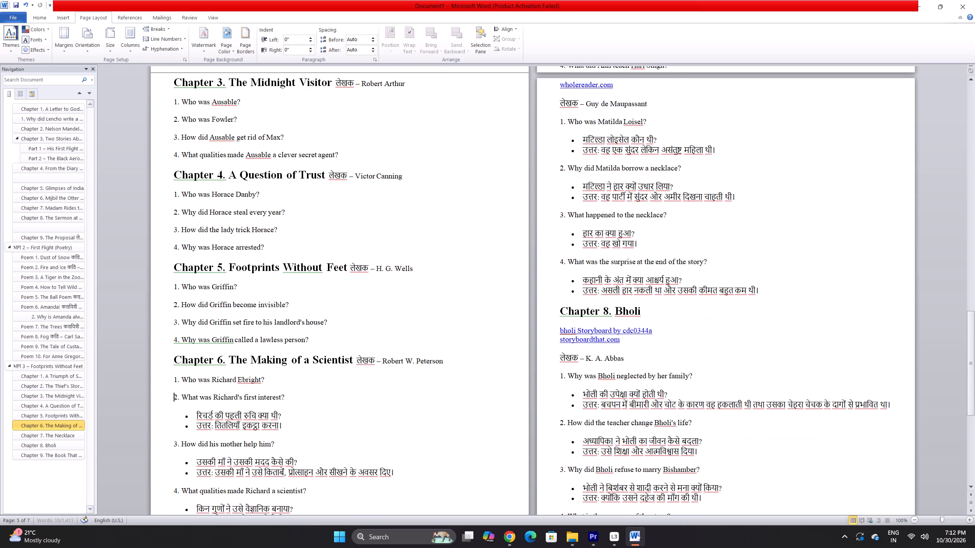
pyautogui.moveTo(289, 426); pyautogui.dragTo(200, 417)
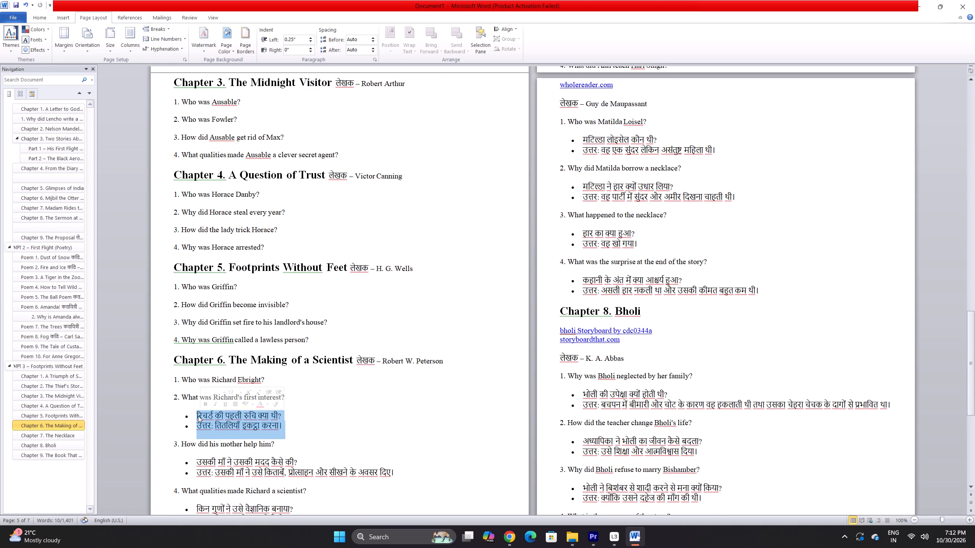
pyautogui.press('BackSpace')
pyautogui.moveTo(396, 442); pyautogui.dragTo(189, 430)
pyautogui.press('BackSpace')
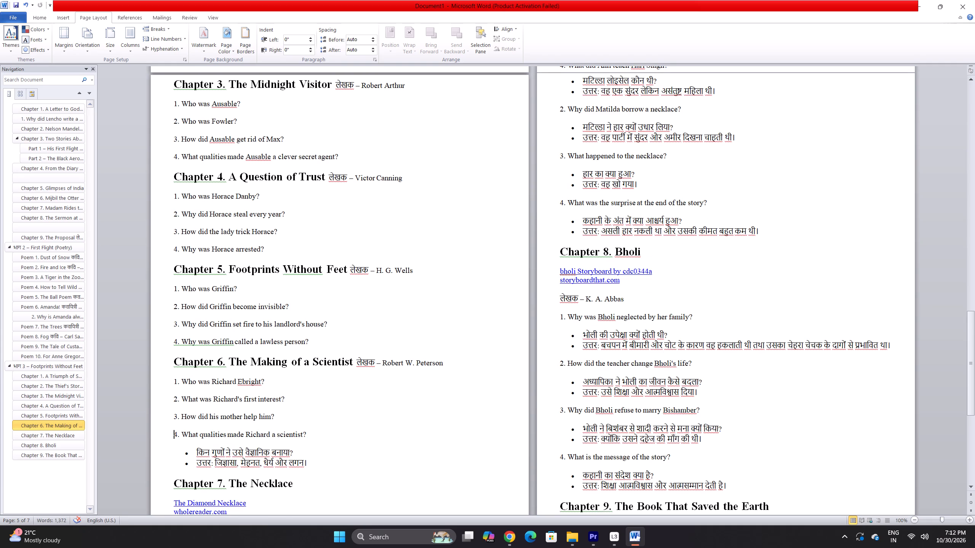
pyautogui.moveTo(312, 466); pyautogui.dragTo(198, 449)
pyautogui.press('BackSpace')
# Delete the source link under "Chapter 7. The Necklace" and join the "लेखक – Guy de Maupassant" line to the heading, separated by a space.
pyautogui.scroll(-2, 236, 437)
pyautogui.moveTo(235, 438); pyautogui.dragTo(181, 425)
pyautogui.press('BackSpace')
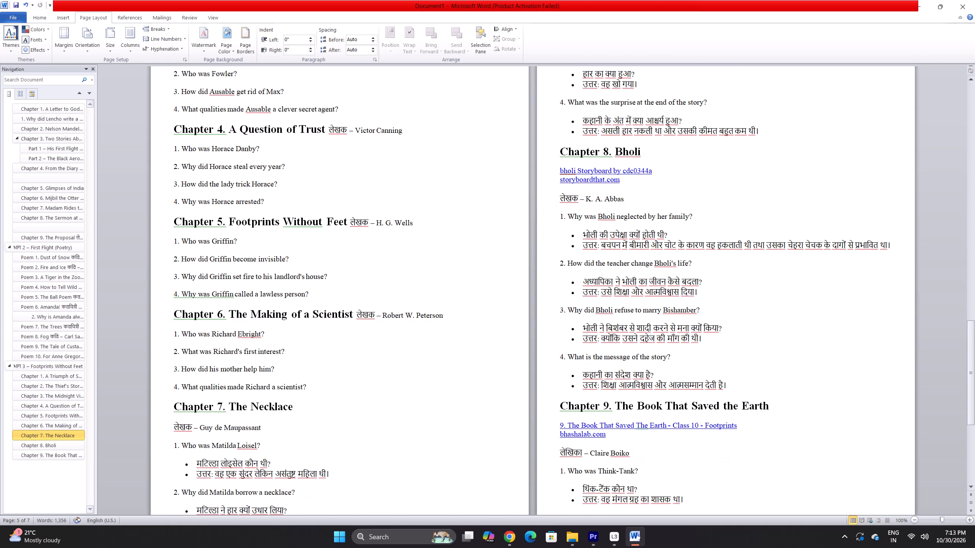
pyautogui.press('BackSpace')
pyautogui.press('space')
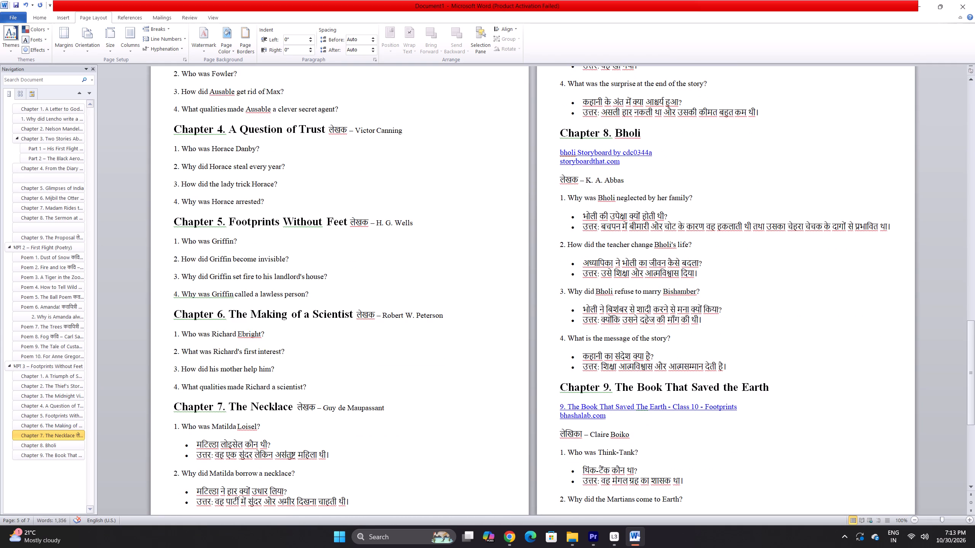
# Delete the Hindi translation and answer bullets below all four questions of "The Necklace".
pyautogui.moveTo(329, 455); pyautogui.dragTo(200, 443)
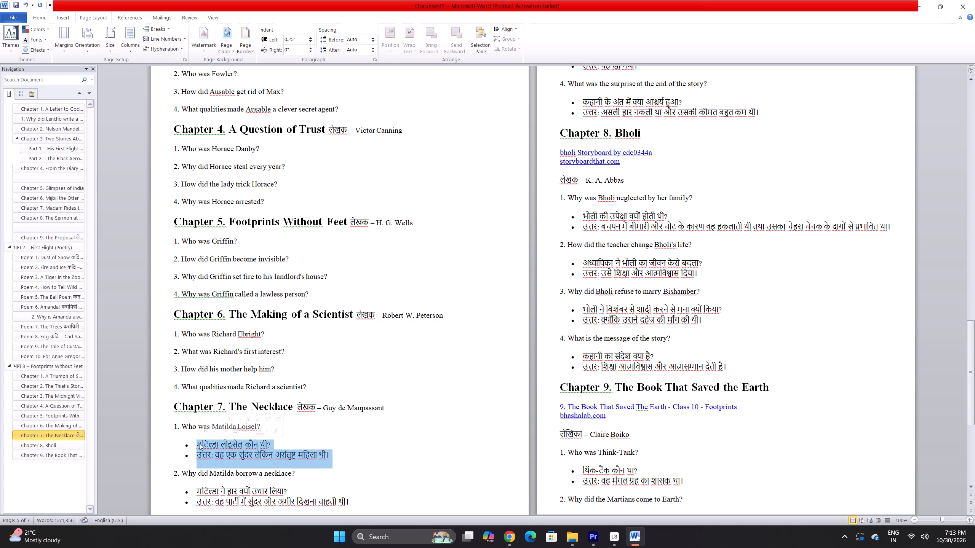
pyautogui.press('BackSpace')
pyautogui.scroll(-2, 213, 438)
pyautogui.moveTo(348, 423); pyautogui.dragTo(249, 414)
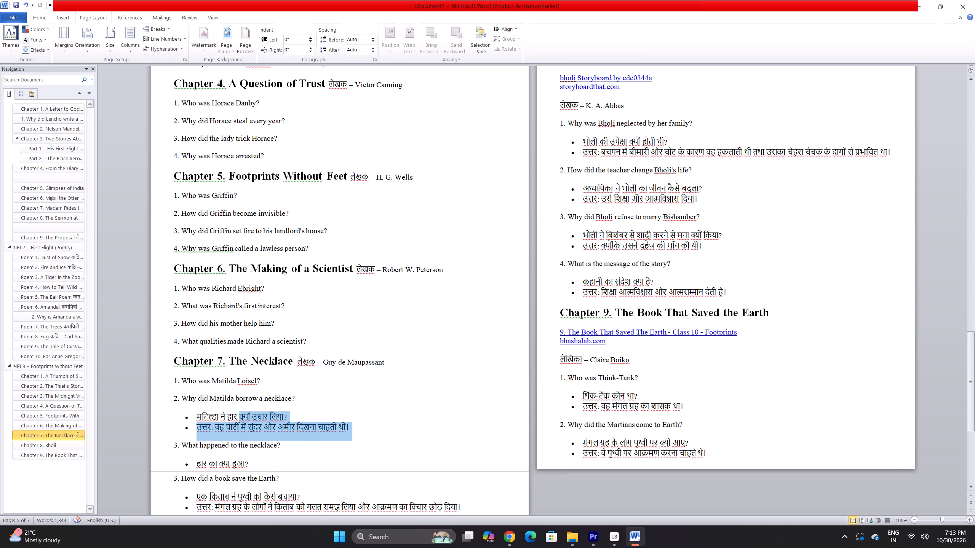
pyautogui.moveTo(249, 414); pyautogui.dragTo(197, 416)
pyautogui.press('BackSpace')
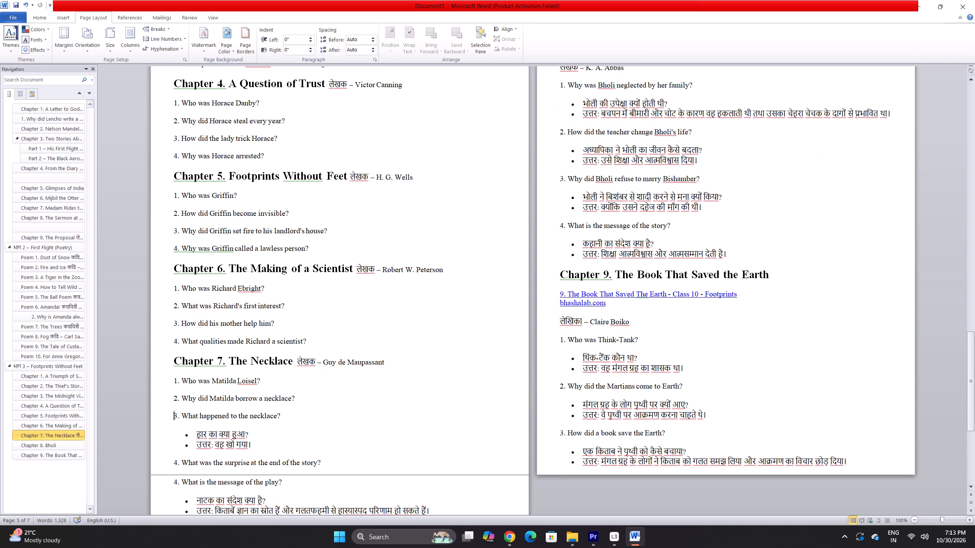
pyautogui.moveTo(258, 444); pyautogui.dragTo(204, 437)
pyautogui.press('BackSpace')
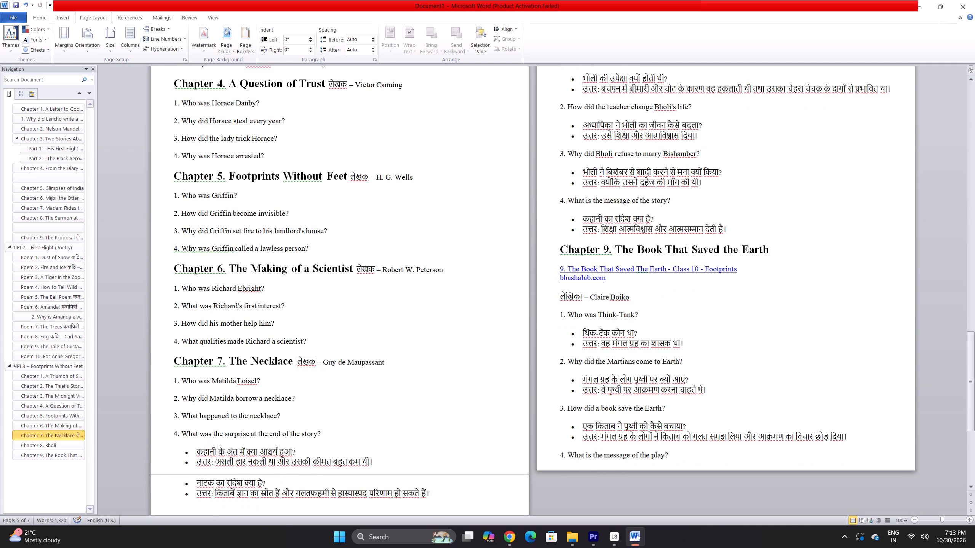
pyautogui.moveTo(376, 464); pyautogui.dragTo(205, 451)
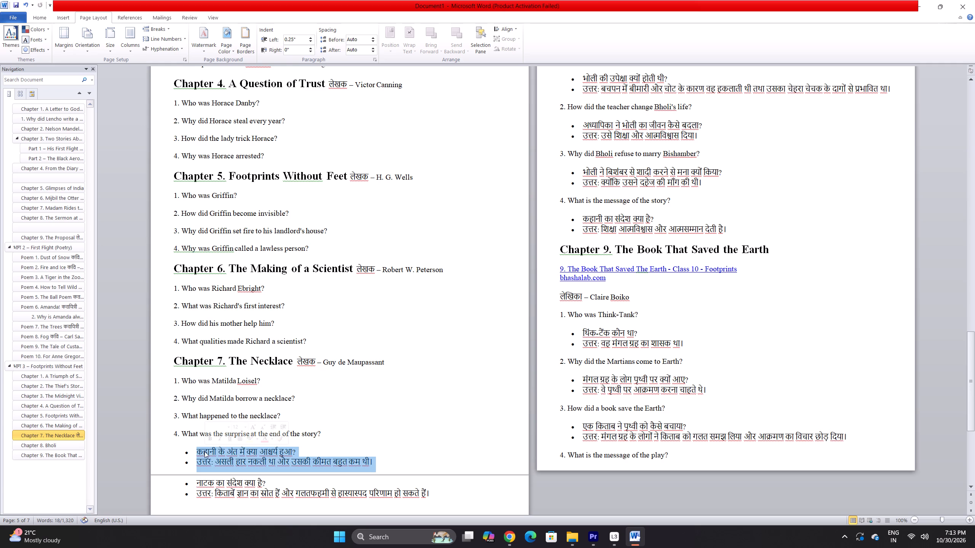
pyautogui.press('BackSpace')
# Delete the source link under "Chapter 8. Bholi" and join the "लेखक – K. A. Abbas" line to the heading, separated by a space.
pyautogui.scroll(5, 540, 305)
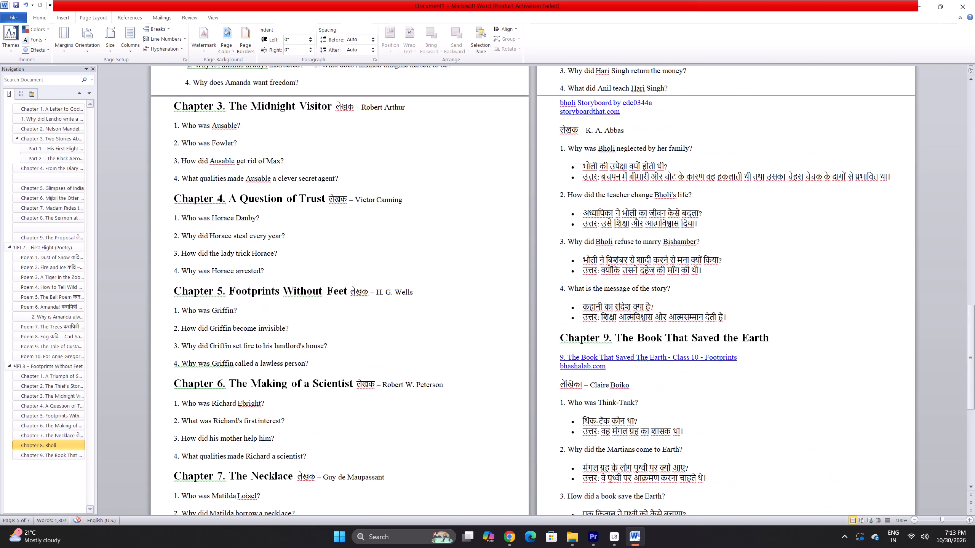
pyautogui.scroll(3, 538, 298)
pyautogui.moveTo(638, 186); pyautogui.dragTo(571, 176)
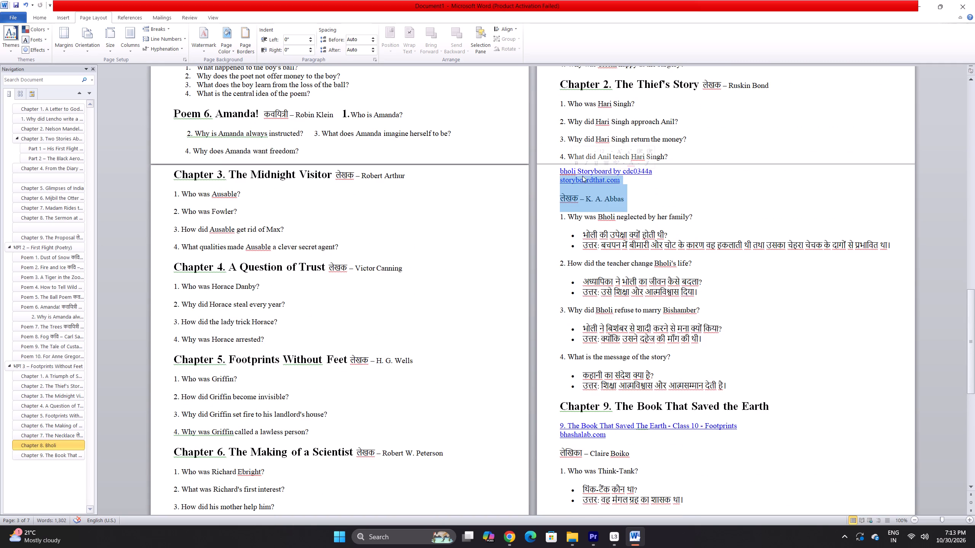
pyautogui.click(640, 181)
pyautogui.moveTo(625, 181); pyautogui.dragTo(561, 174)
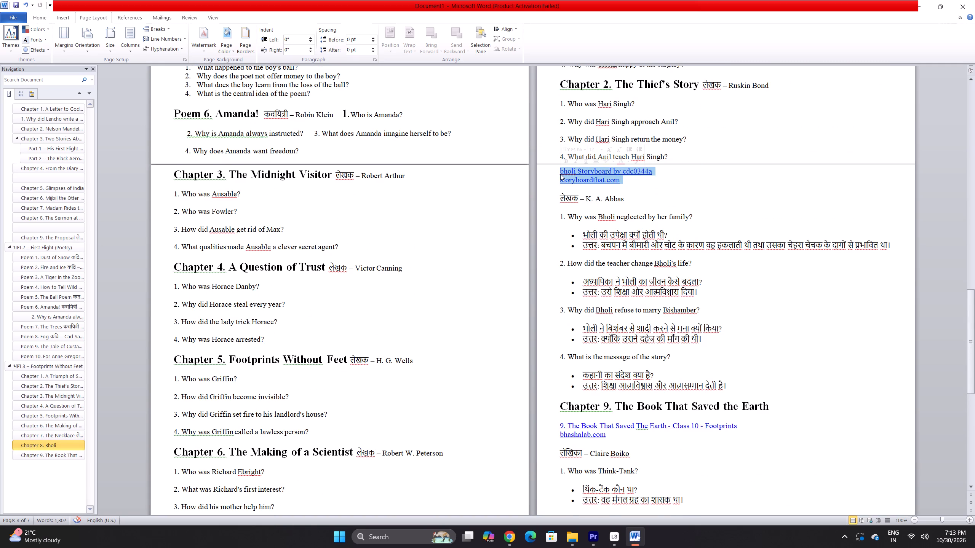
pyautogui.press('BackSpace')
pyautogui.press('BackSpace')
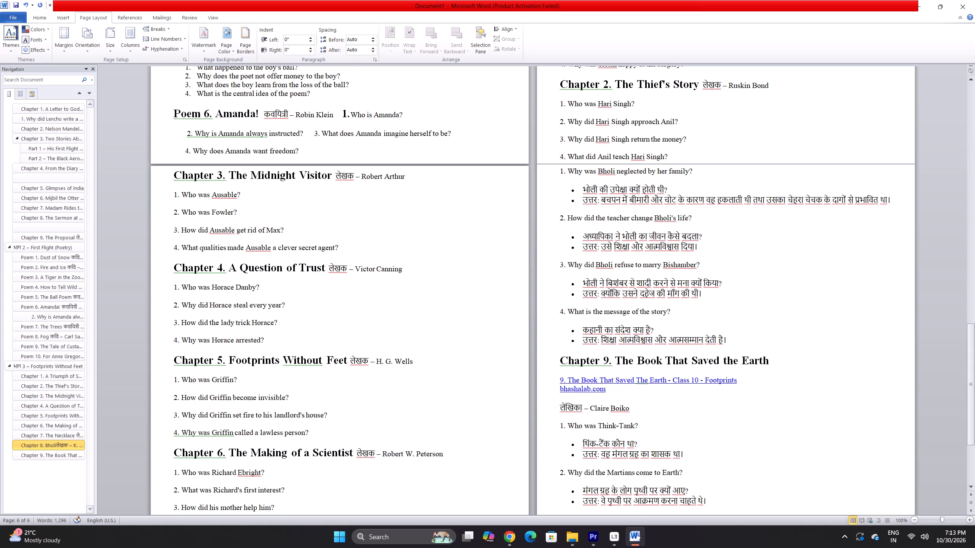
pyautogui.scroll(-18, 461, 276)
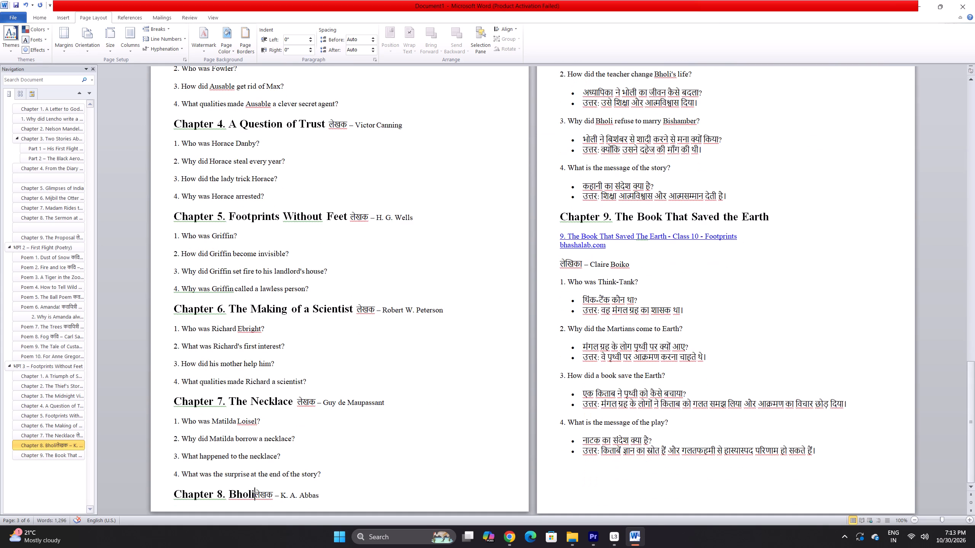
pyautogui.press('space')
# Delete the Hindi translation and answer bullets below all four questions of "Bholi".
pyautogui.scroll(8, 356, 375)
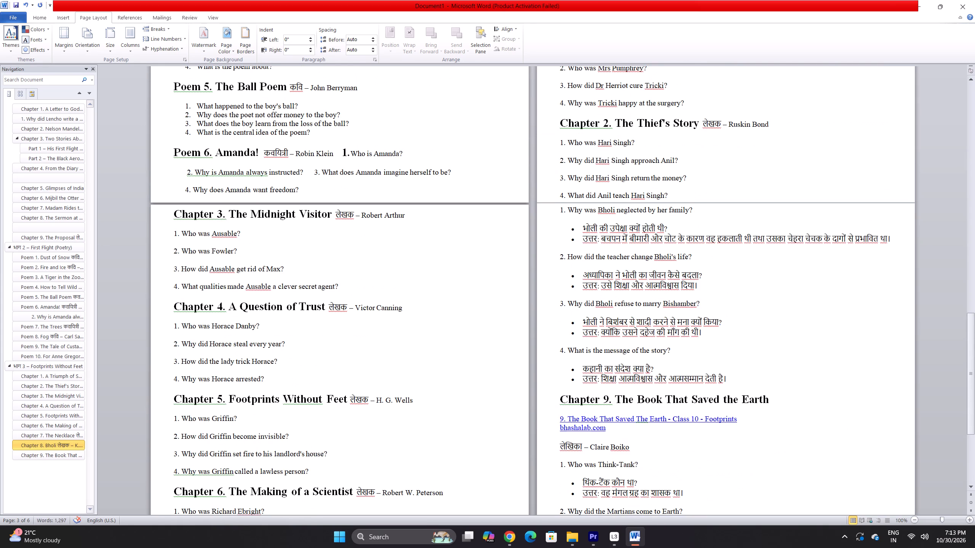
pyautogui.moveTo(893, 238); pyautogui.dragTo(593, 231)
pyautogui.press('BackSpace')
pyautogui.moveTo(724, 255); pyautogui.dragTo(690, 254)
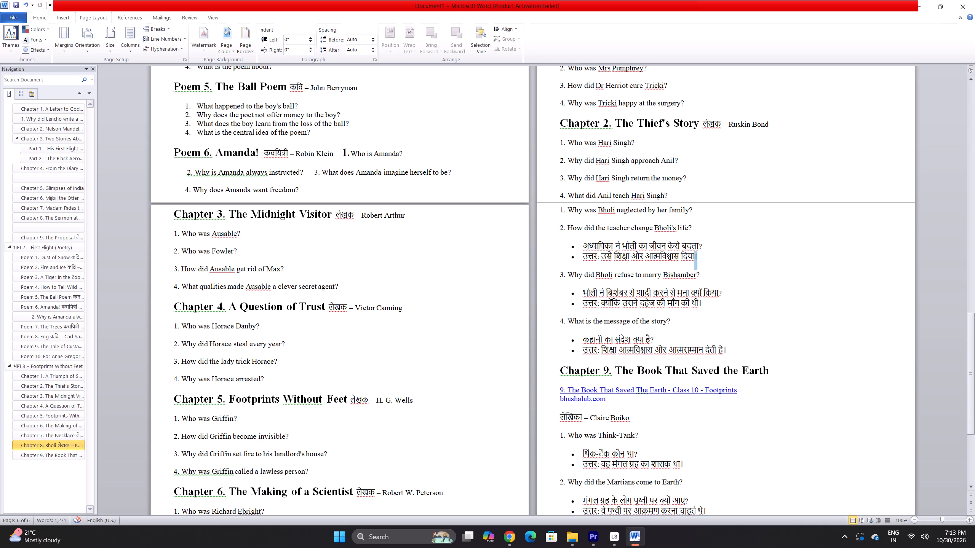
pyautogui.moveTo(690, 254); pyautogui.dragTo(599, 246)
pyautogui.press('BackSpace')
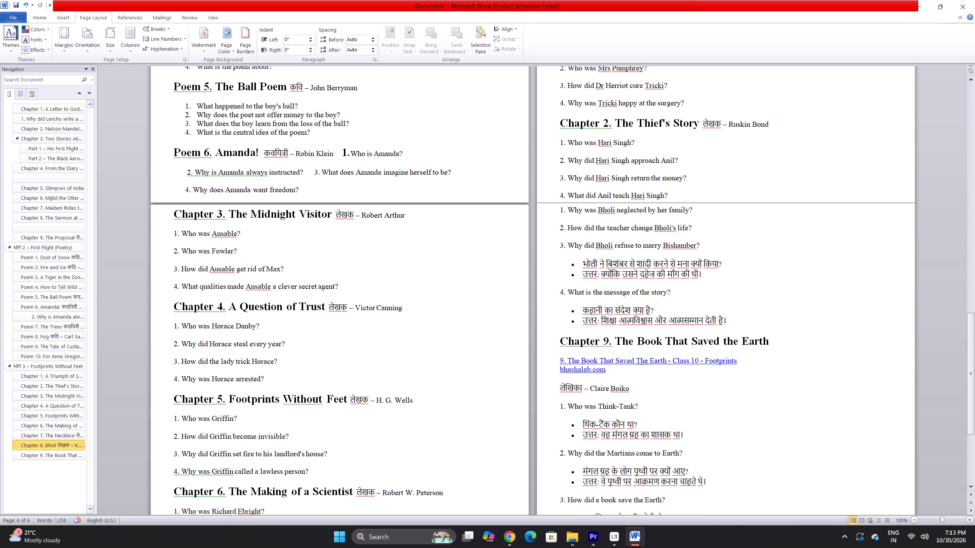
pyautogui.moveTo(716, 277); pyautogui.dragTo(591, 260)
pyautogui.press('BackSpace')
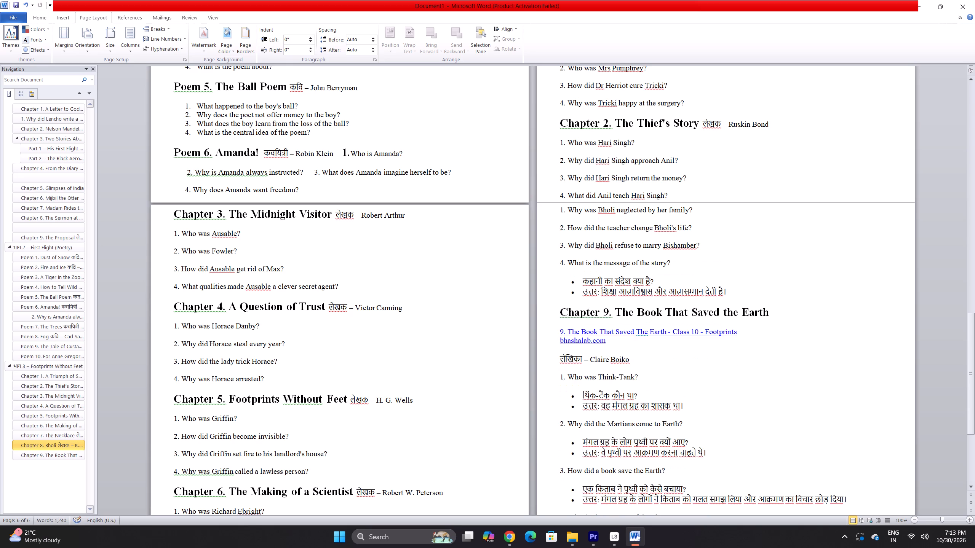
pyautogui.moveTo(746, 295); pyautogui.dragTo(591, 281)
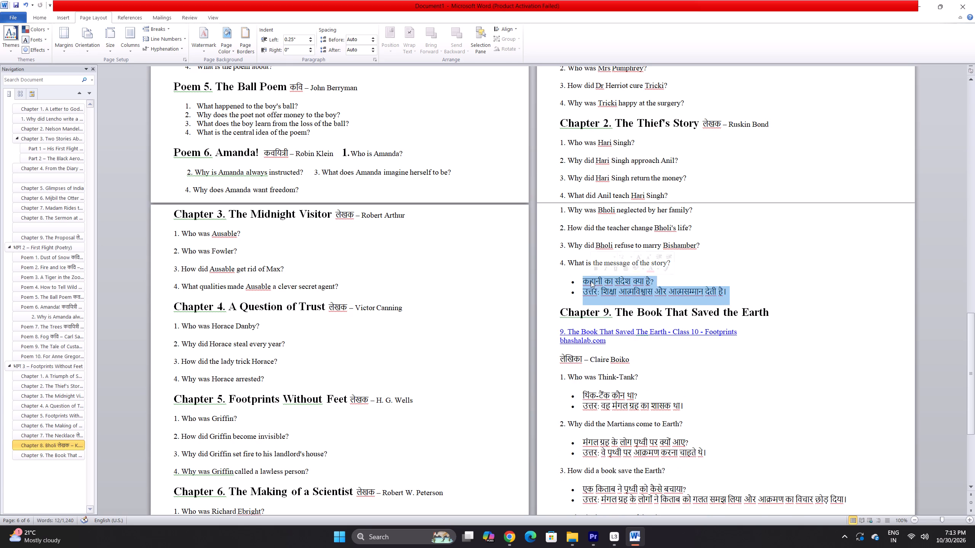
pyautogui.press('BackSpace')
# Delete the source link under "Chapter 9. The Book That Saved the Earth" and join the "लेखिका – Claire Boiko" line to the heading, separated by a space.
pyautogui.moveTo(606, 314); pyautogui.dragTo(555, 306)
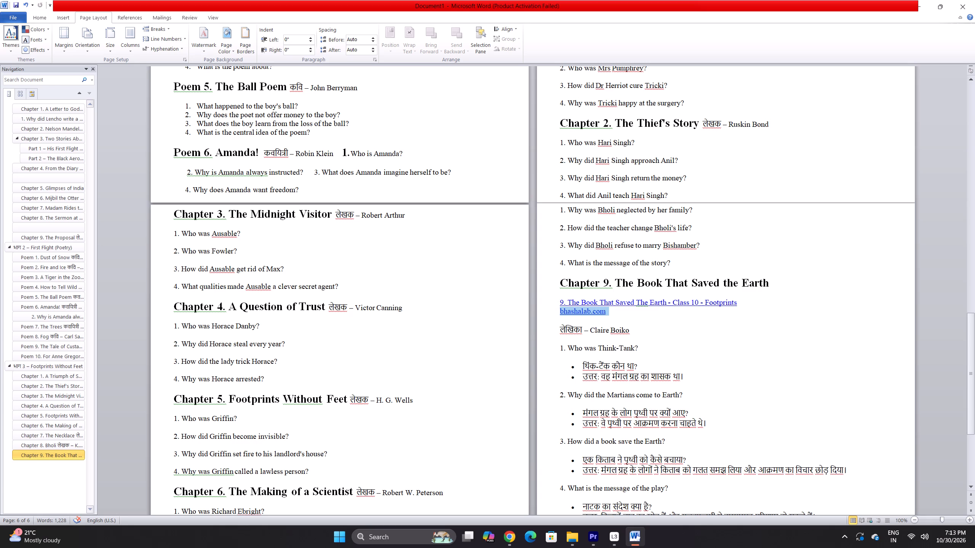
pyautogui.moveTo(555, 306); pyautogui.dragTo(554, 306)
pyautogui.press('BackSpace')
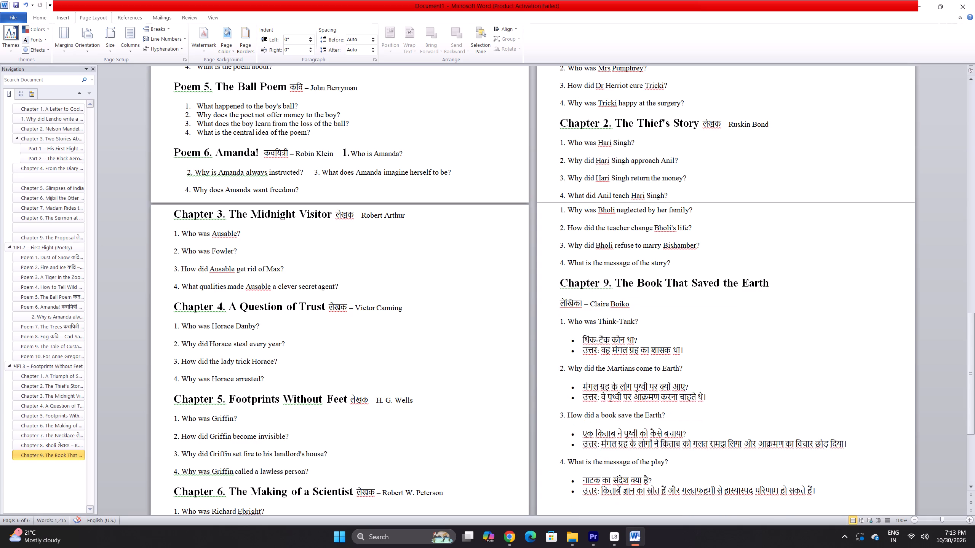
pyautogui.press('BackSpace')
pyautogui.press('space')
# Delete the Hindi translation and answer bullets below all four questions of "The Book That Saved the Earth".
pyautogui.moveTo(688, 330); pyautogui.dragTo(687, 330)
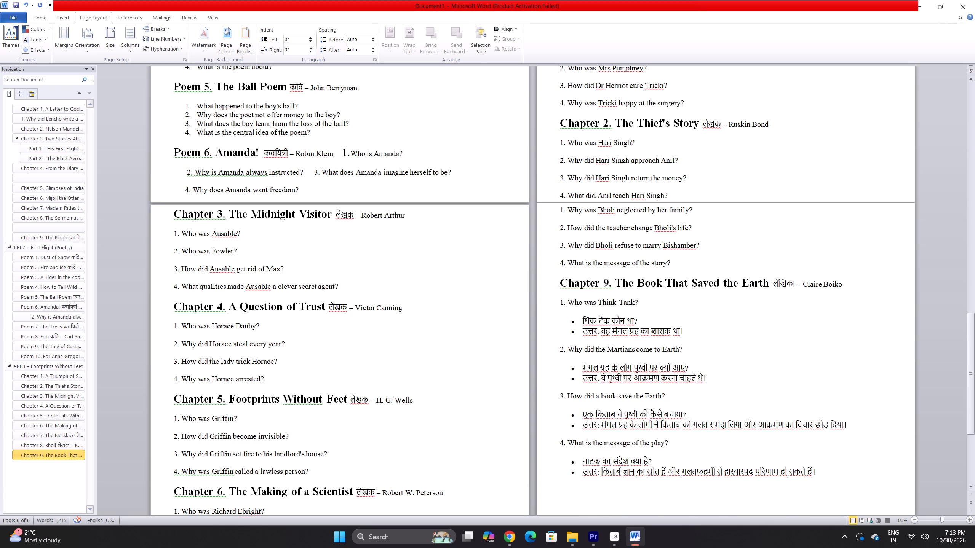
pyautogui.moveTo(687, 330); pyautogui.dragTo(580, 321)
pyautogui.press('BackSpace')
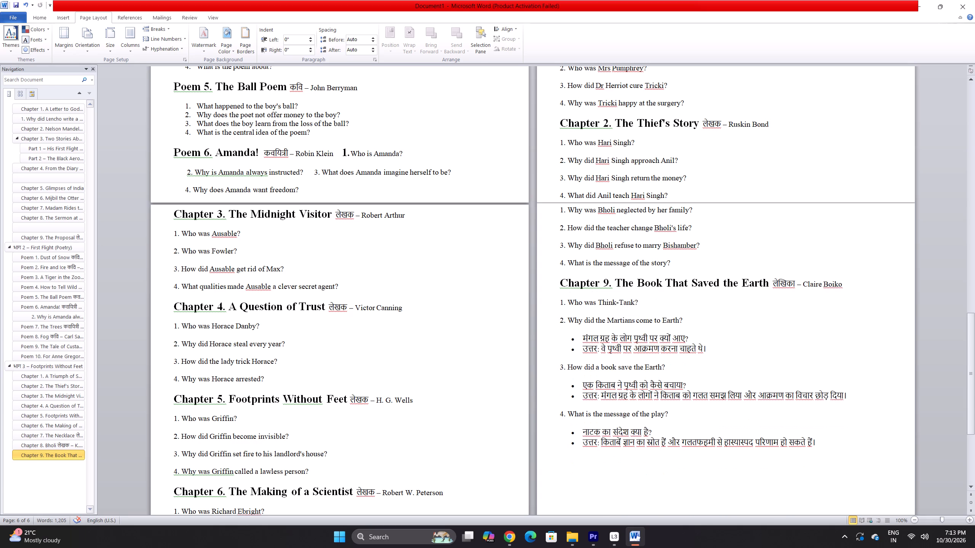
pyautogui.moveTo(708, 348); pyautogui.dragTo(575, 339)
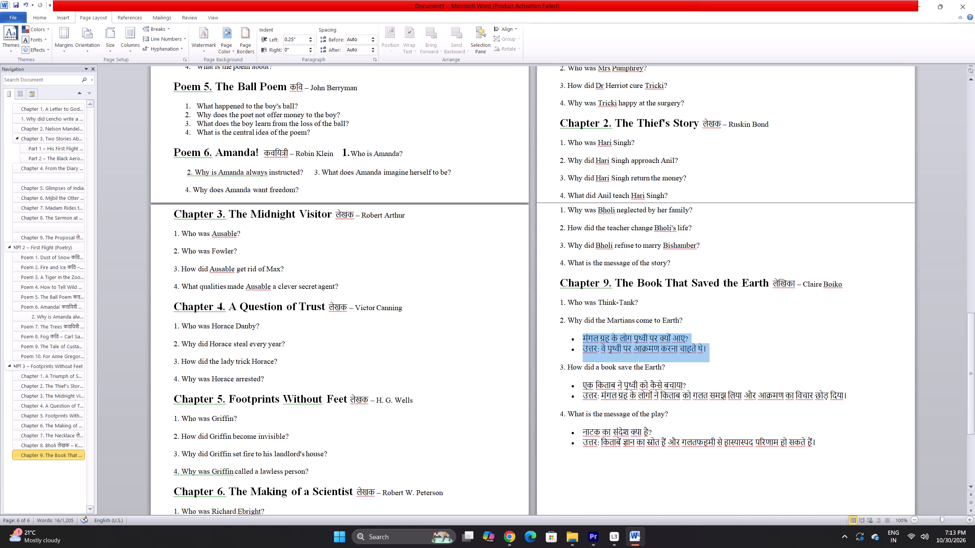
pyautogui.press('BackSpace')
pyautogui.moveTo(863, 370); pyautogui.dragTo(592, 354)
pyautogui.press('BackSpace')
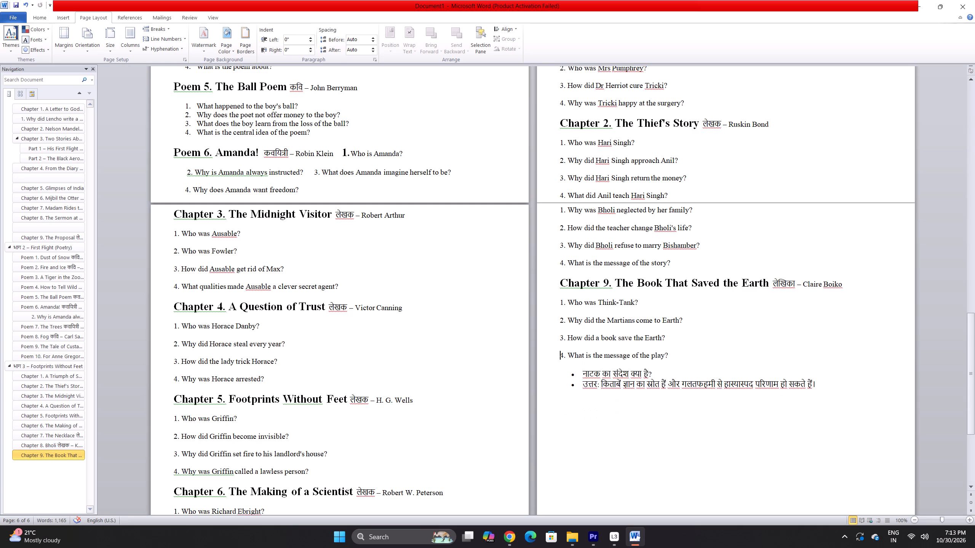
pyautogui.moveTo(821, 385); pyautogui.dragTo(587, 373)
pyautogui.press('BackSpace')
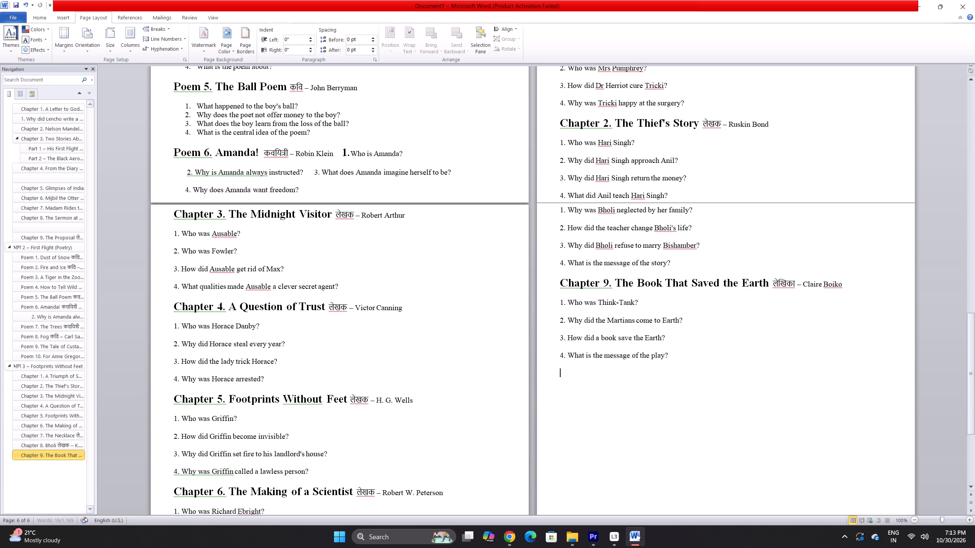
# Insert an empty line before the "Chapter 8. Bholi" heading to push it onto the page with its questions.
pyautogui.scroll(-13, 655, 385)
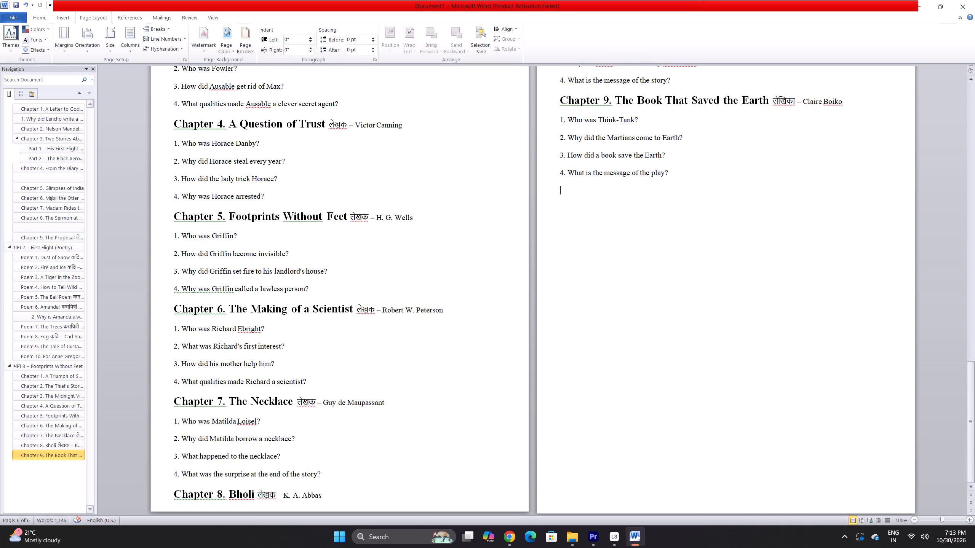
pyautogui.click(173, 497)
pyautogui.press('Return')
# Set the paragraph spacing before and after to 0 for the entire document.
pyautogui.scroll(-6, 376, 454)
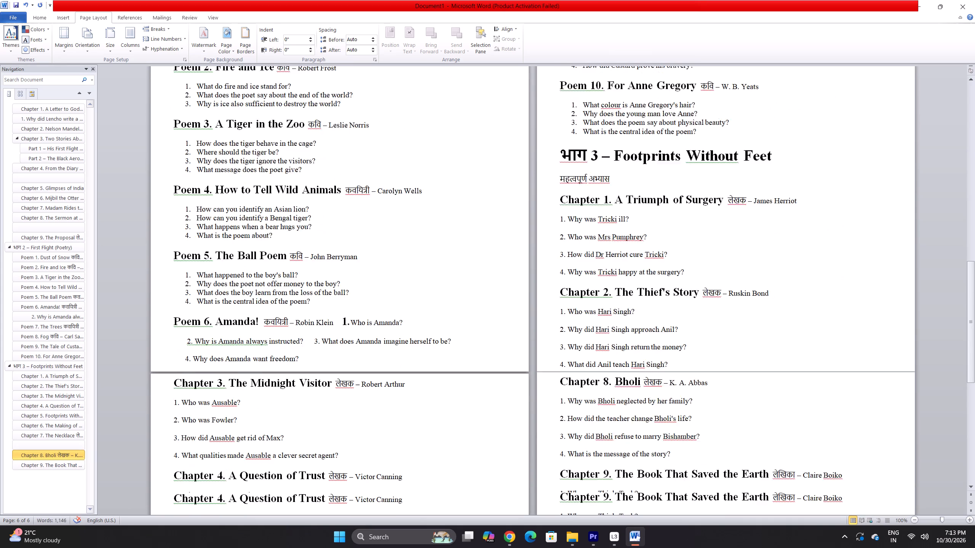
pyautogui.scroll(-6, 439, 461)
pyautogui.scroll(-11, 566, 399)
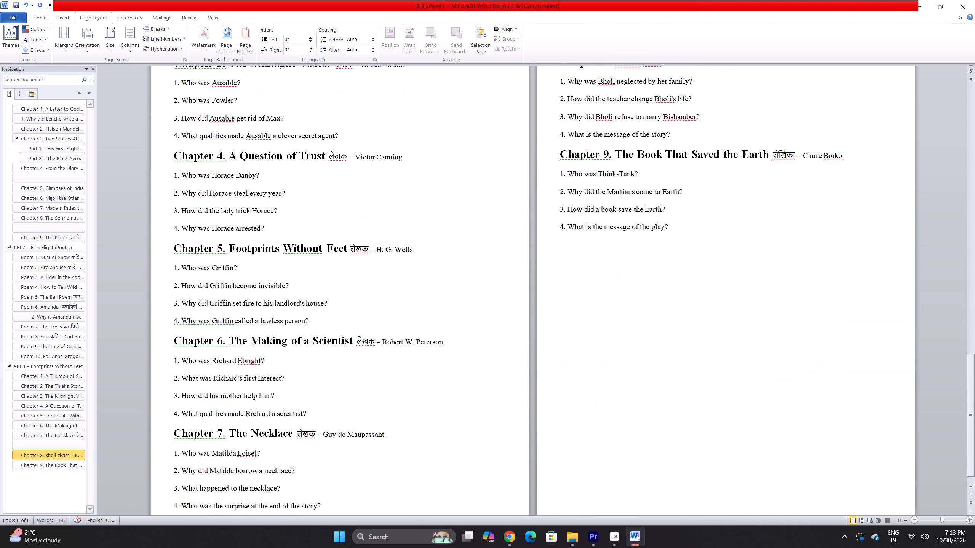
pyautogui.scroll(20, 535, 406)
pyautogui.scroll(10, 535, 406)
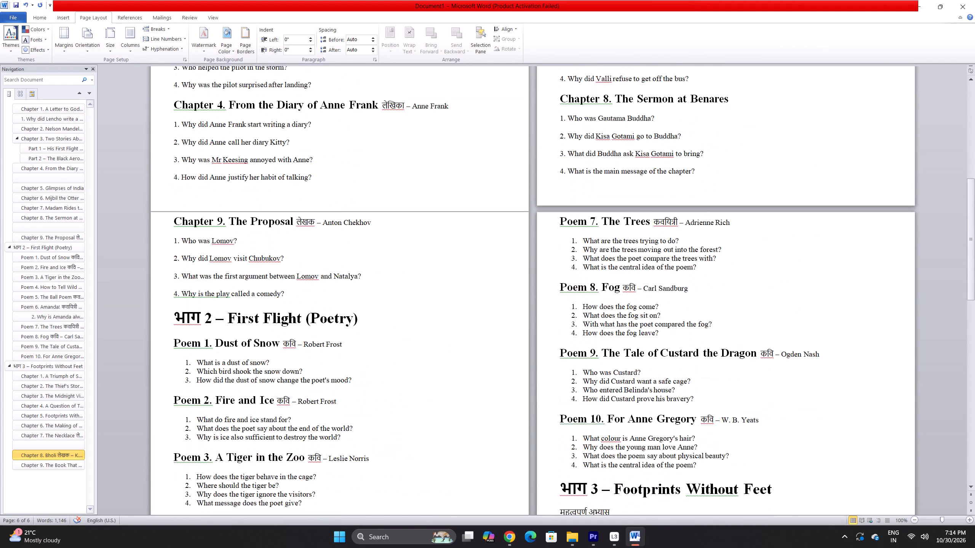
pyautogui.scroll(-2, 489, 412)
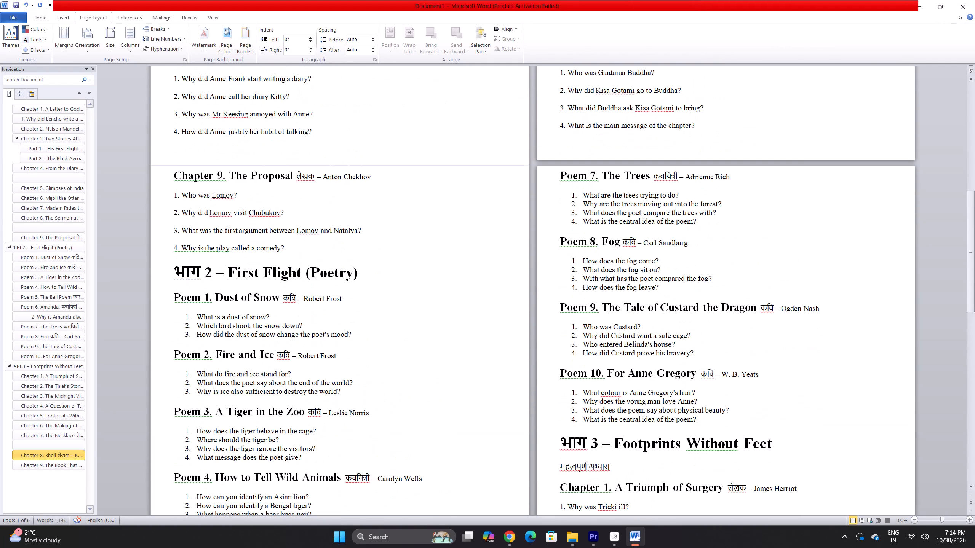
pyautogui.hotkey('ctrl', 'a')
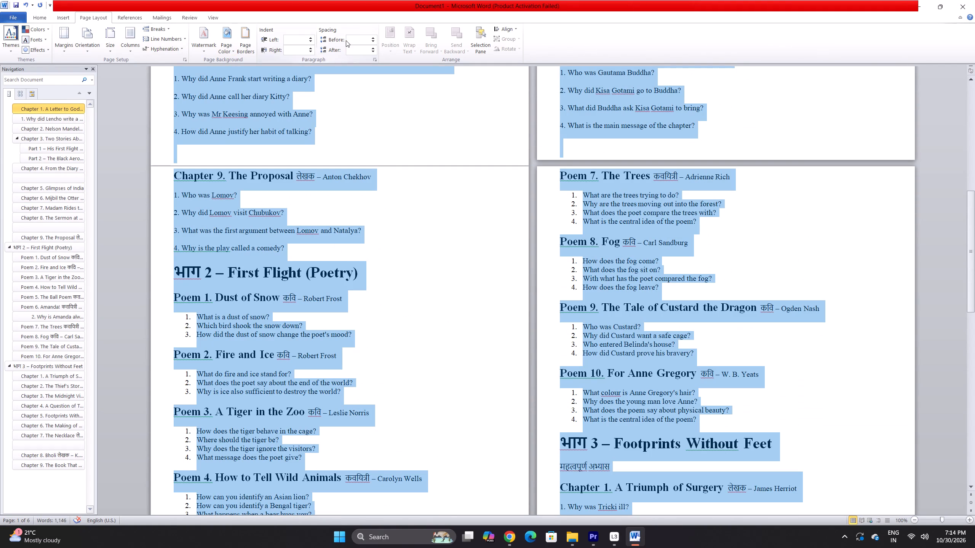
pyautogui.click(346, 40)
pyautogui.click(350, 39)
pyautogui.press('0')
pyautogui.press('Return')
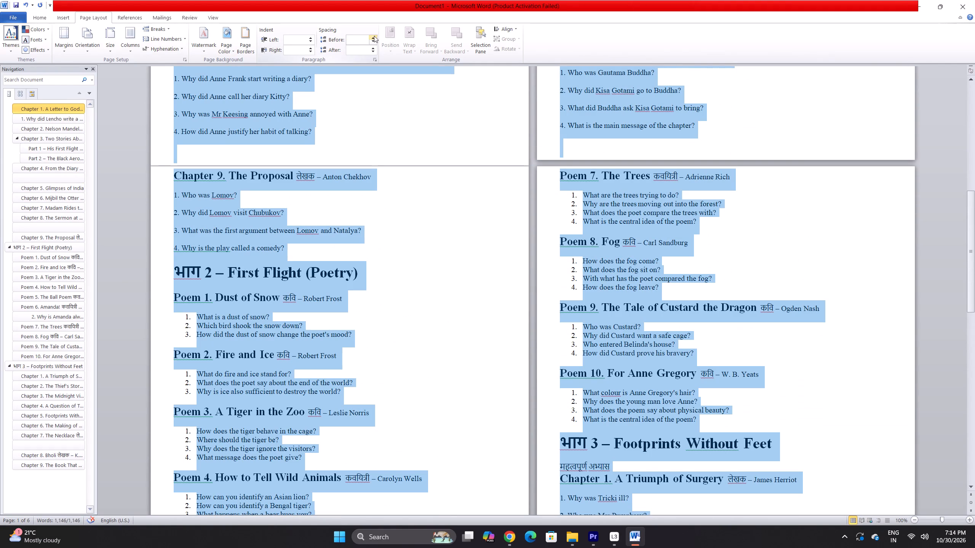
pyautogui.click(354, 52)
pyautogui.press('0')
pyautogui.press('Return')
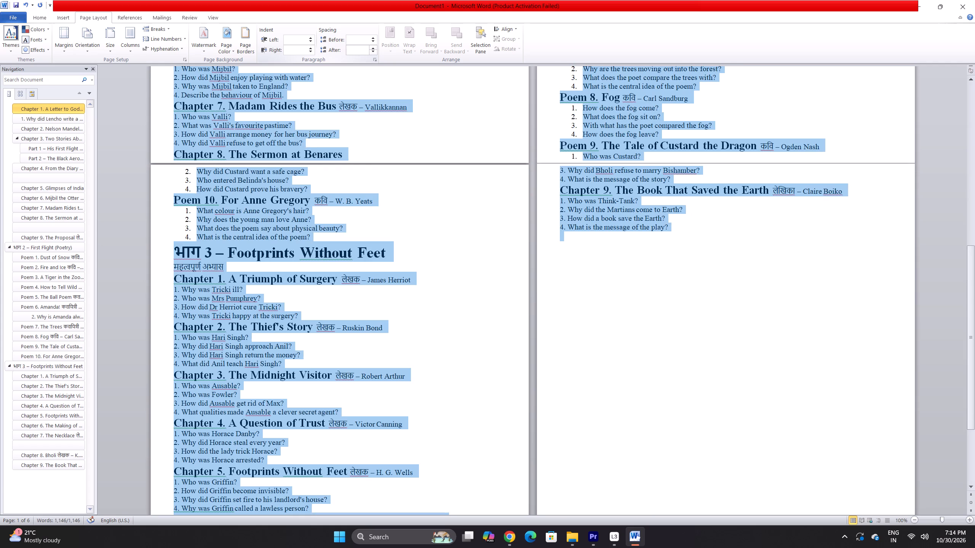
pyautogui.click(392, 226)
# Review the compacted layout across all pages, from Chapter 1 to the last questions of "The Book That Saved the Earth".
pyautogui.scroll(9, 398, 347)
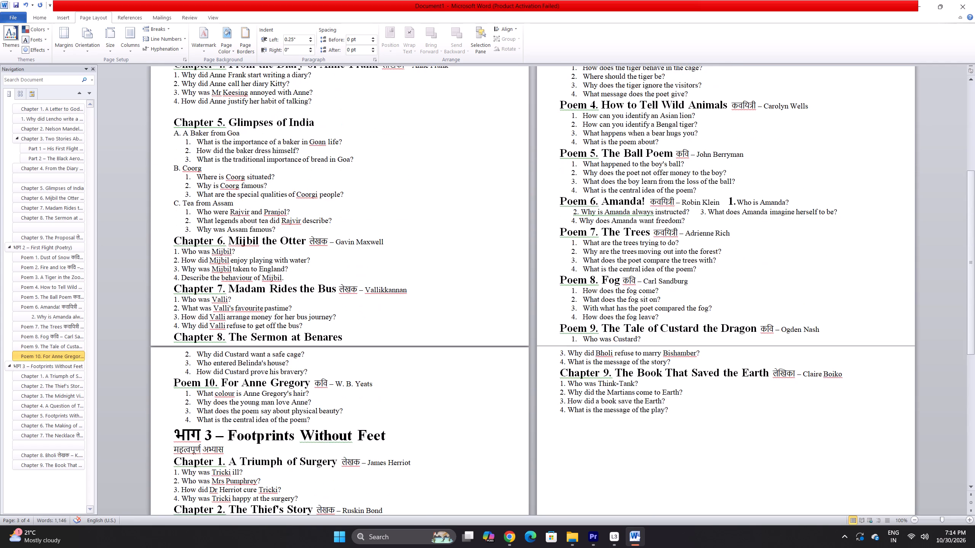
pyautogui.scroll(16, 398, 345)
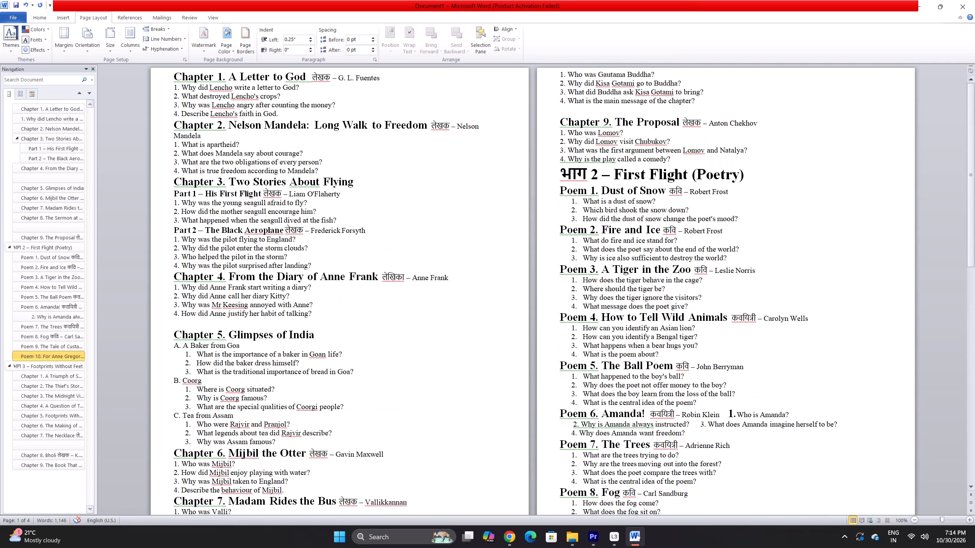
pyautogui.scroll(2, 396, 335)
pyautogui.scroll(-20, 395, 334)
pyautogui.scroll(-10, 395, 334)
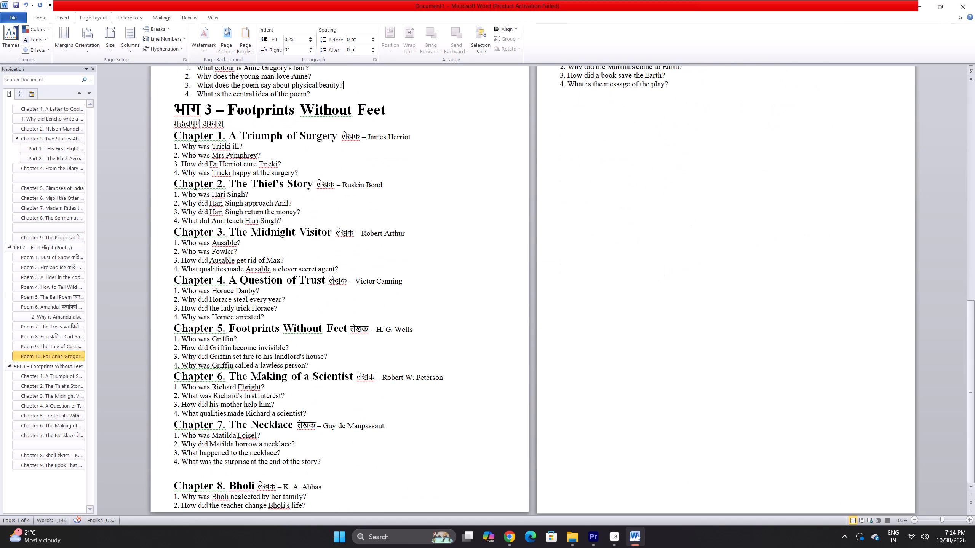
pyautogui.scroll(11, 384, 329)
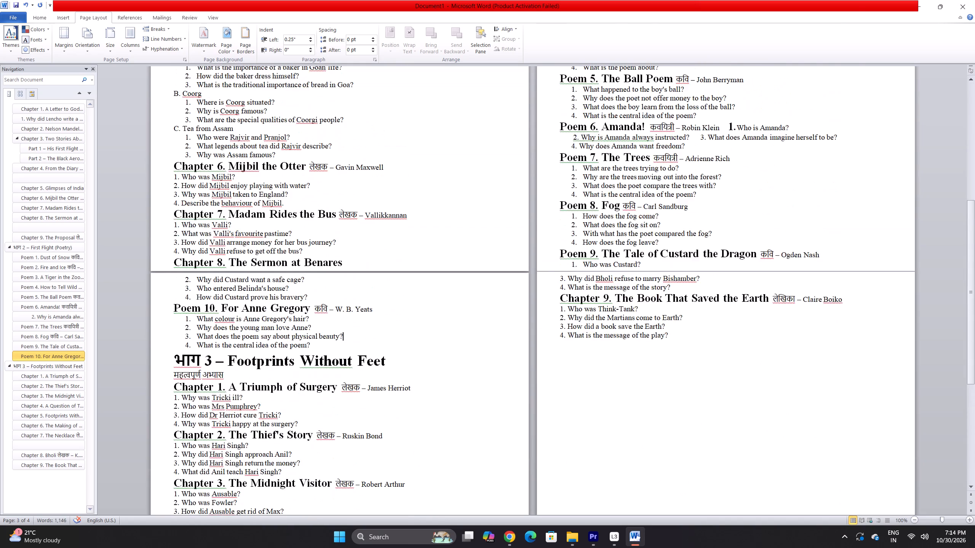
pyautogui.scroll(19, 385, 328)
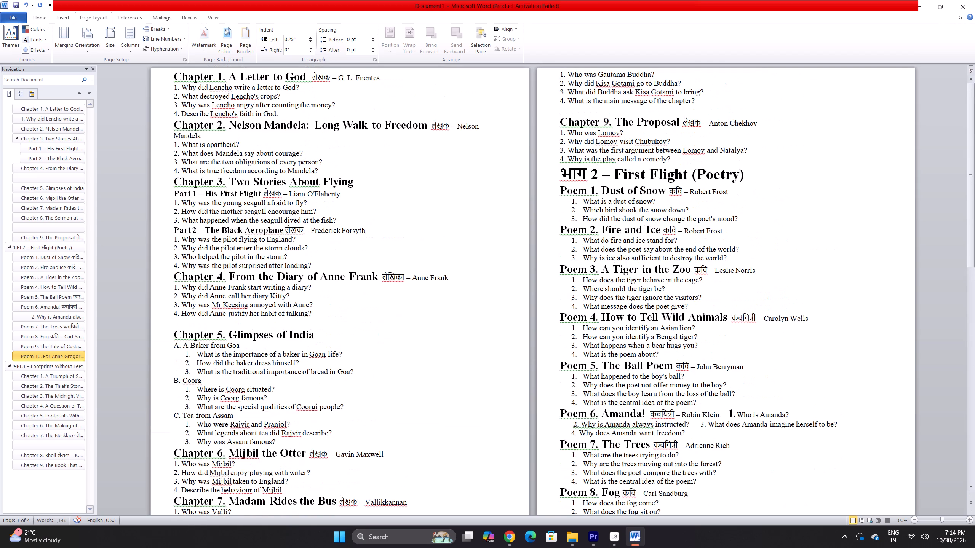
pyautogui.hotkey('ctrl', 'a')
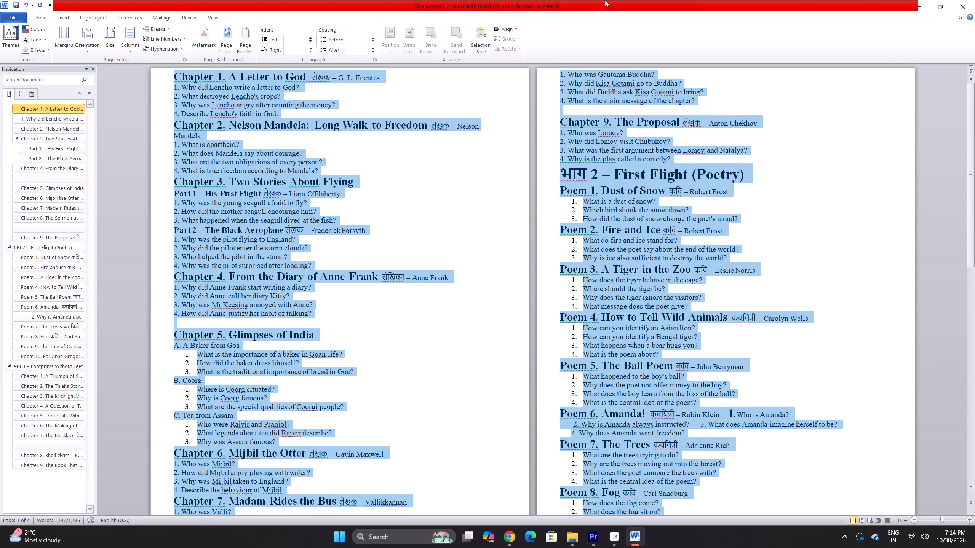
pyautogui.click(887, 116)
pyautogui.scroll(-14, 809, 250)
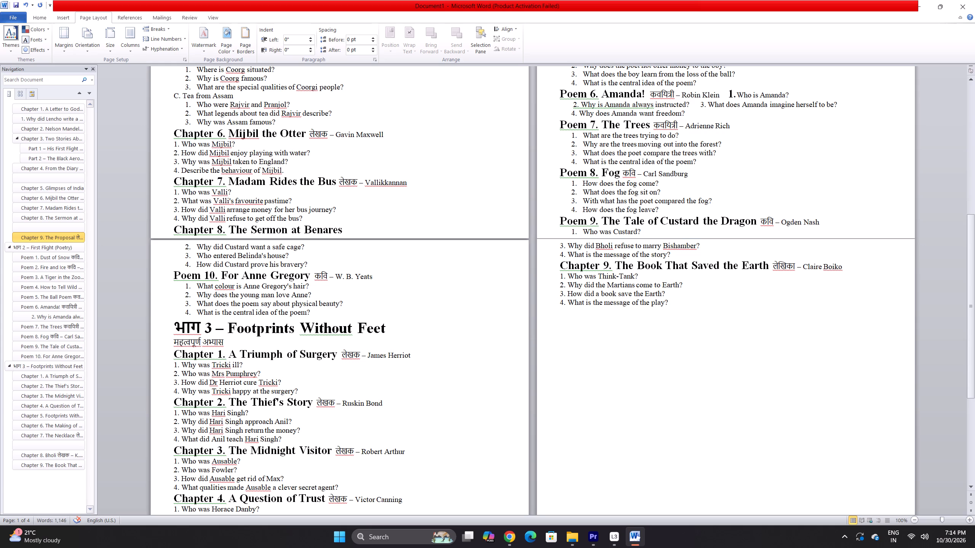
pyautogui.moveTo(670, 306); pyautogui.dragTo(604, 296)
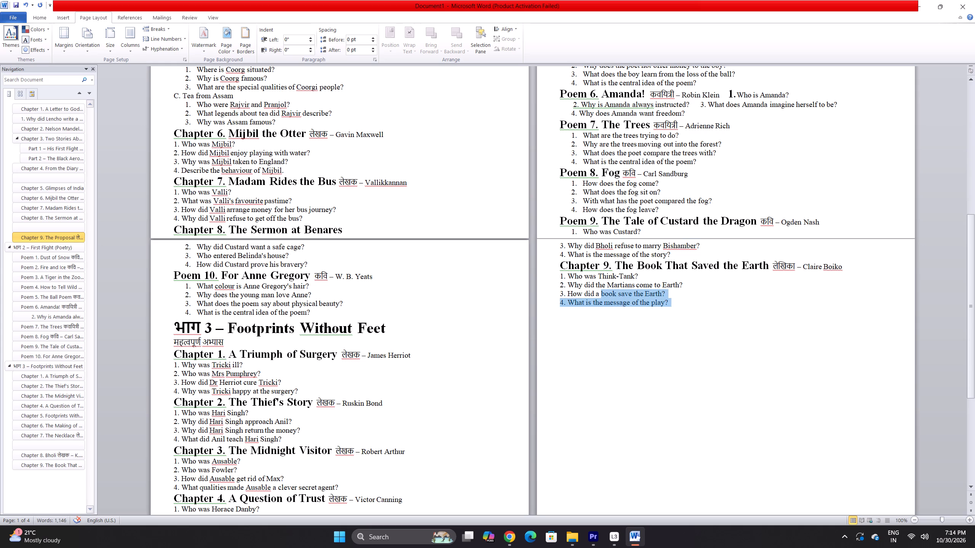
pyautogui.moveTo(604, 296); pyautogui.dragTo(571, 282)
pyautogui.click(636, 333)
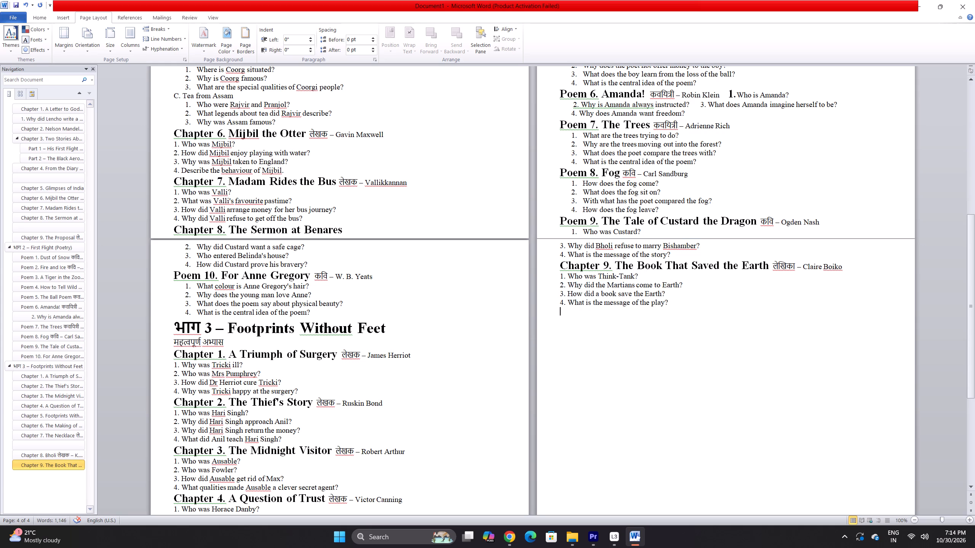
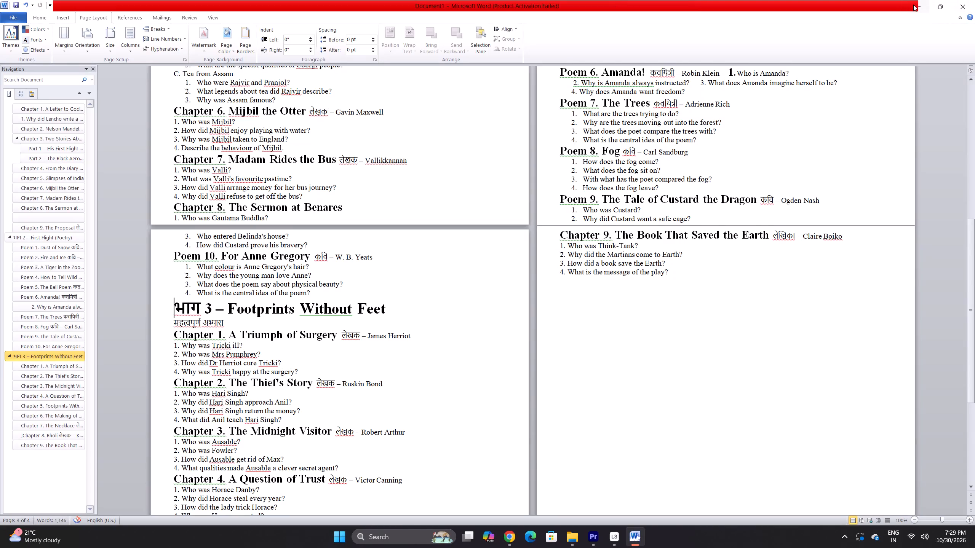
# Minimize the Word document and the Chrome window behind it to clear the desktop.
pyautogui.click(916, 5)
pyautogui.click(917, 9)
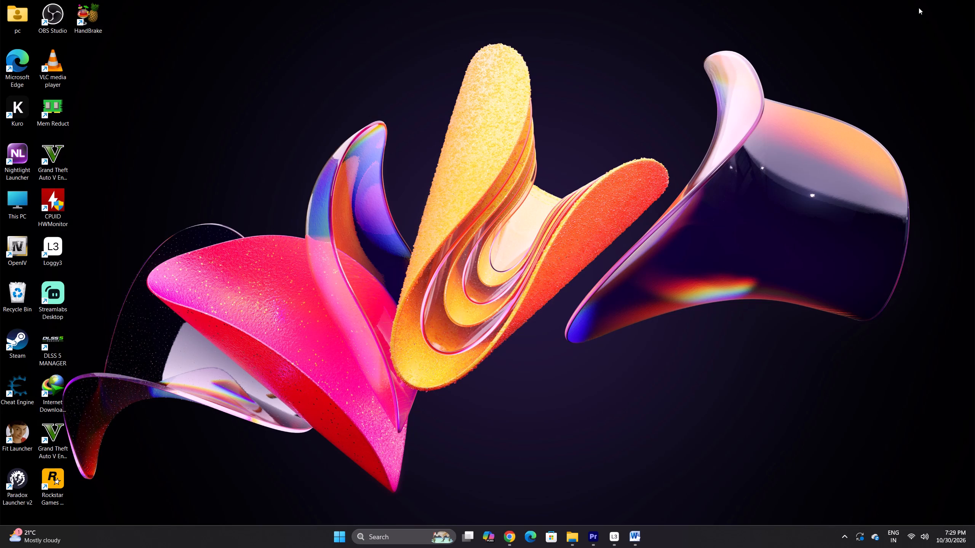